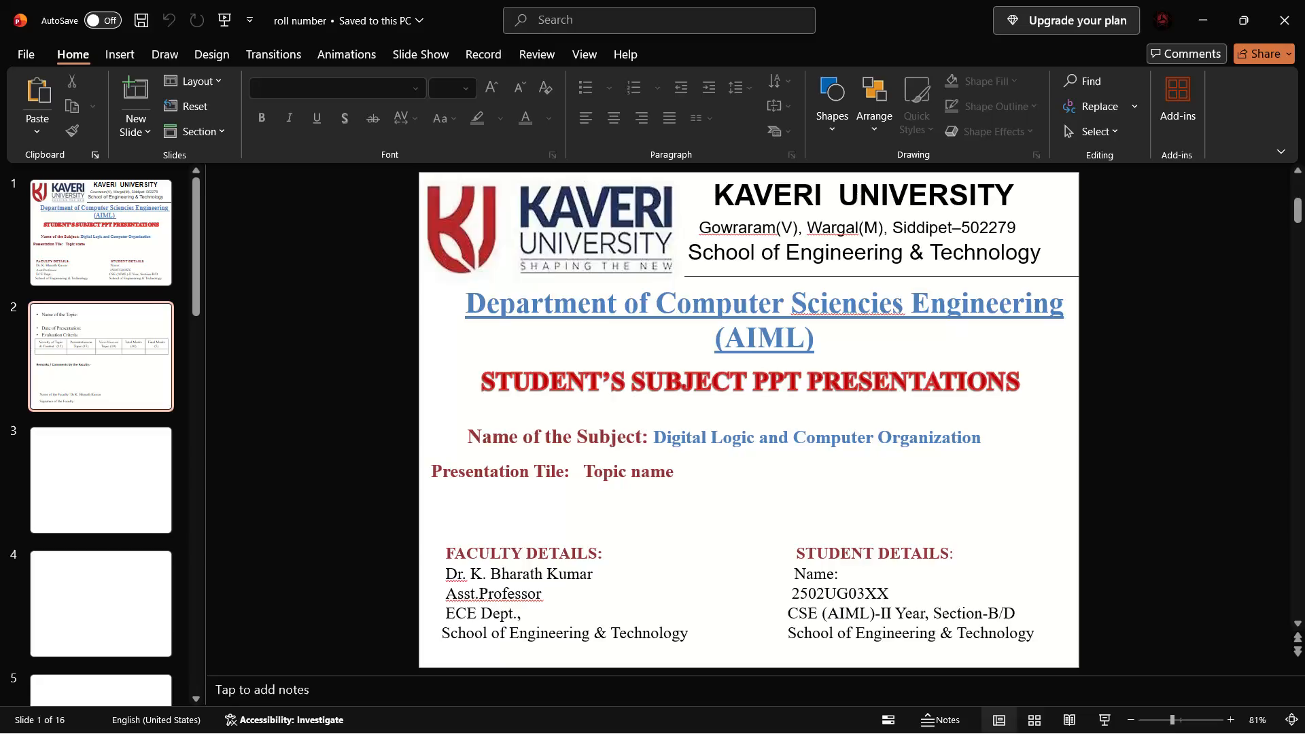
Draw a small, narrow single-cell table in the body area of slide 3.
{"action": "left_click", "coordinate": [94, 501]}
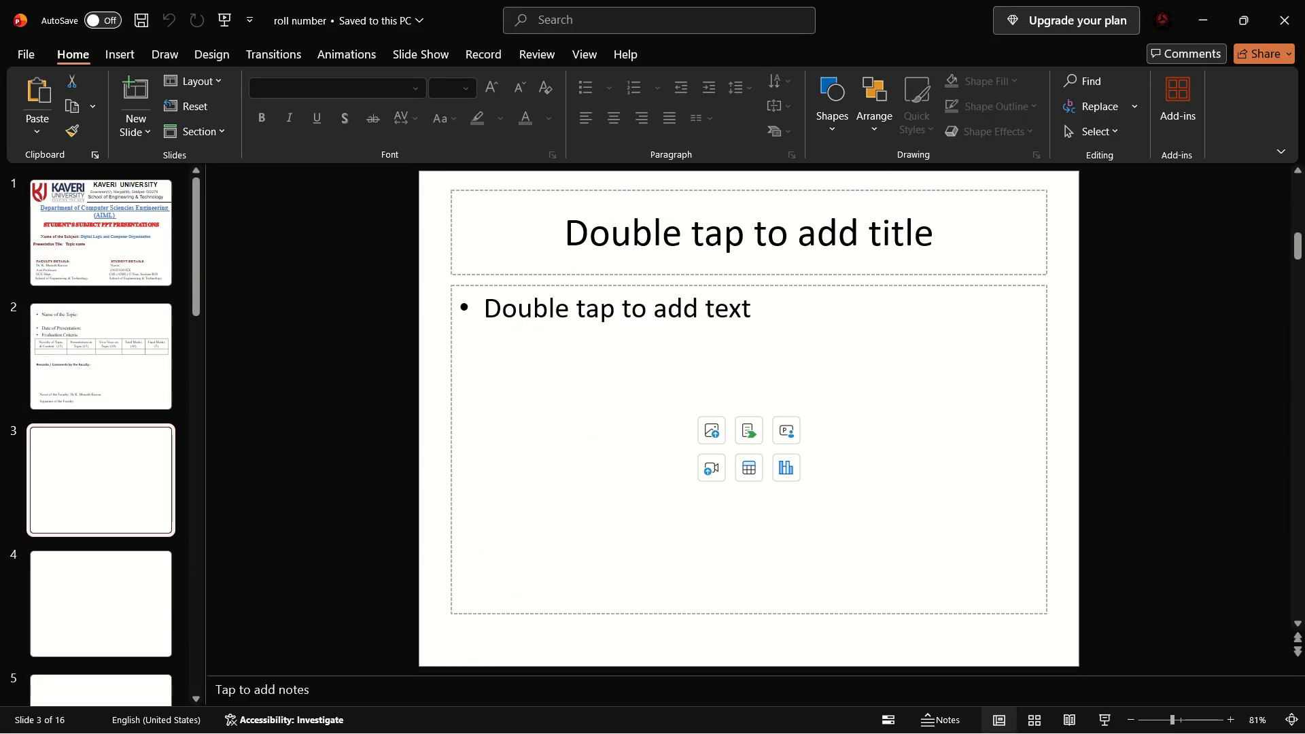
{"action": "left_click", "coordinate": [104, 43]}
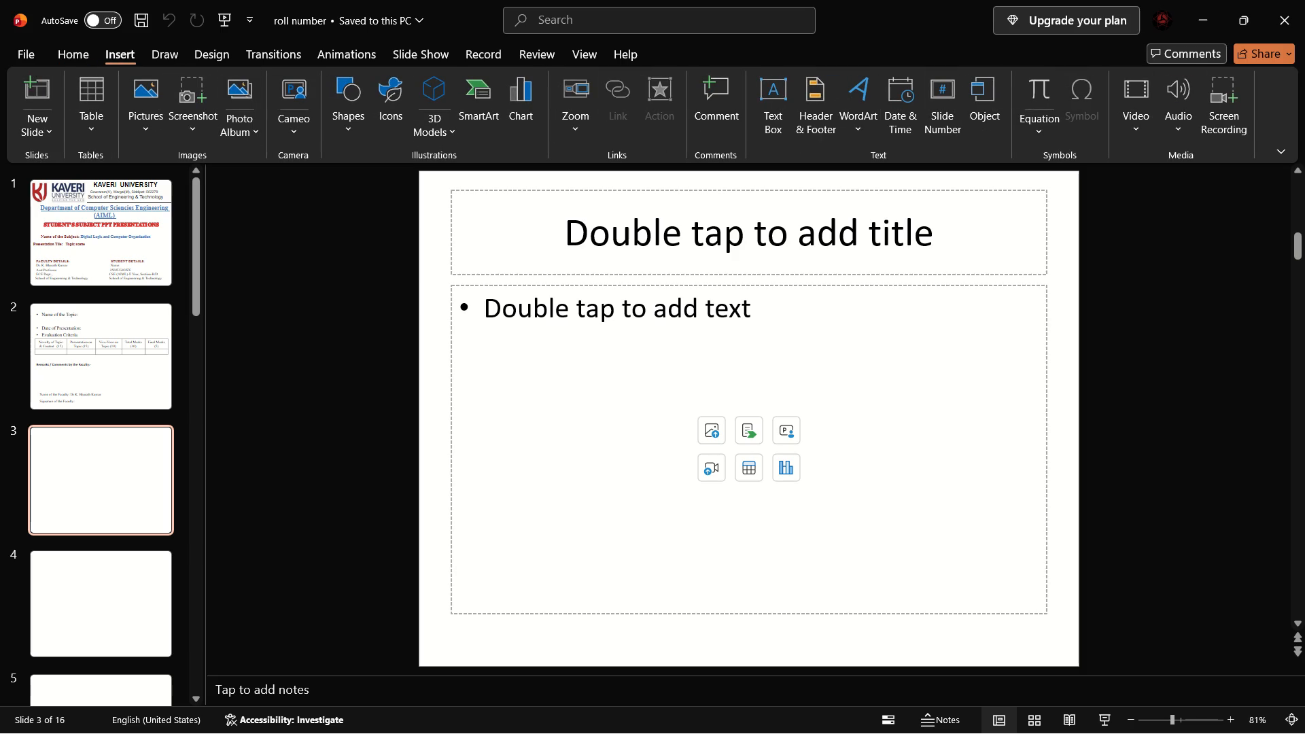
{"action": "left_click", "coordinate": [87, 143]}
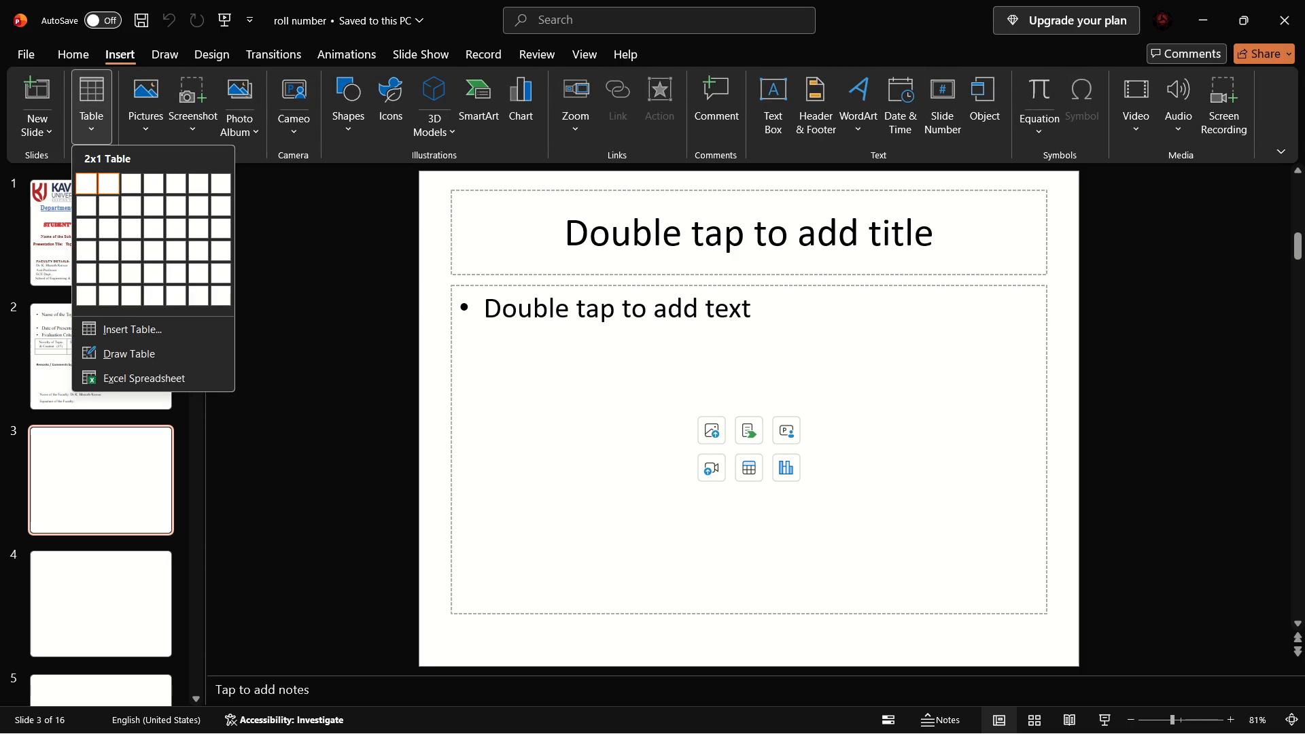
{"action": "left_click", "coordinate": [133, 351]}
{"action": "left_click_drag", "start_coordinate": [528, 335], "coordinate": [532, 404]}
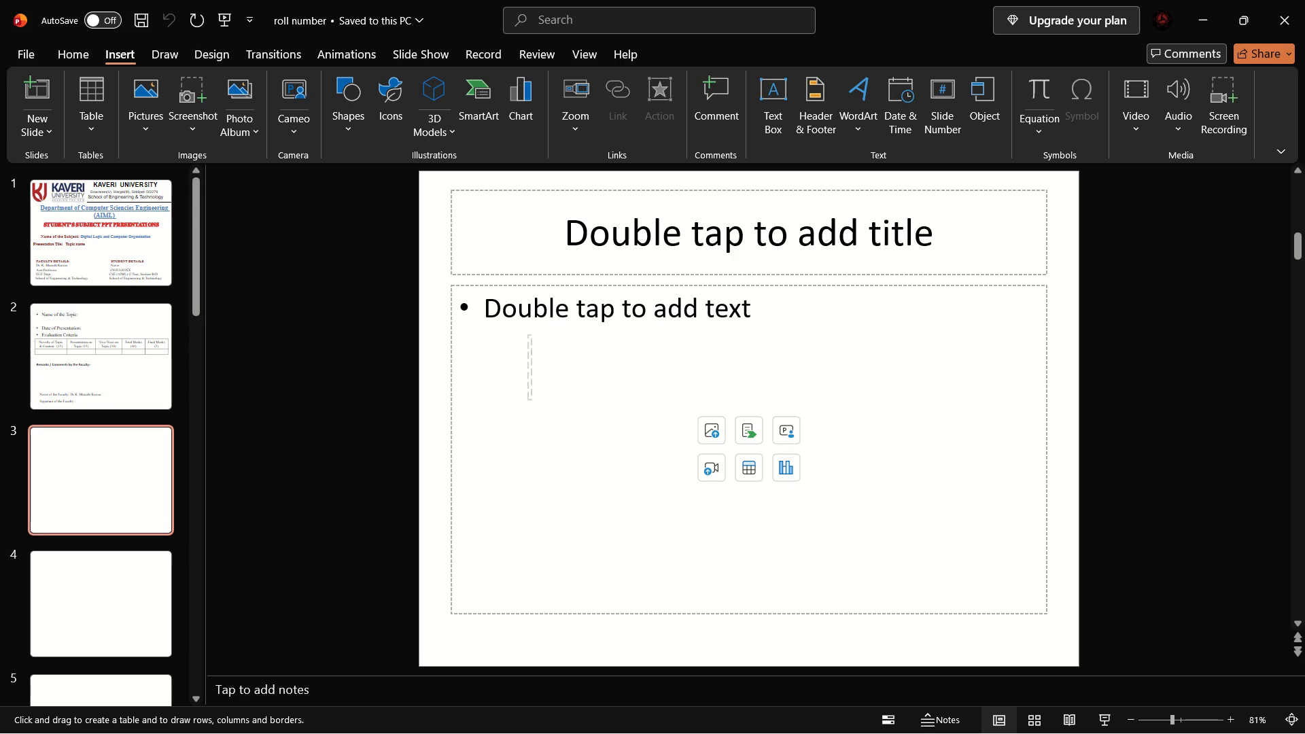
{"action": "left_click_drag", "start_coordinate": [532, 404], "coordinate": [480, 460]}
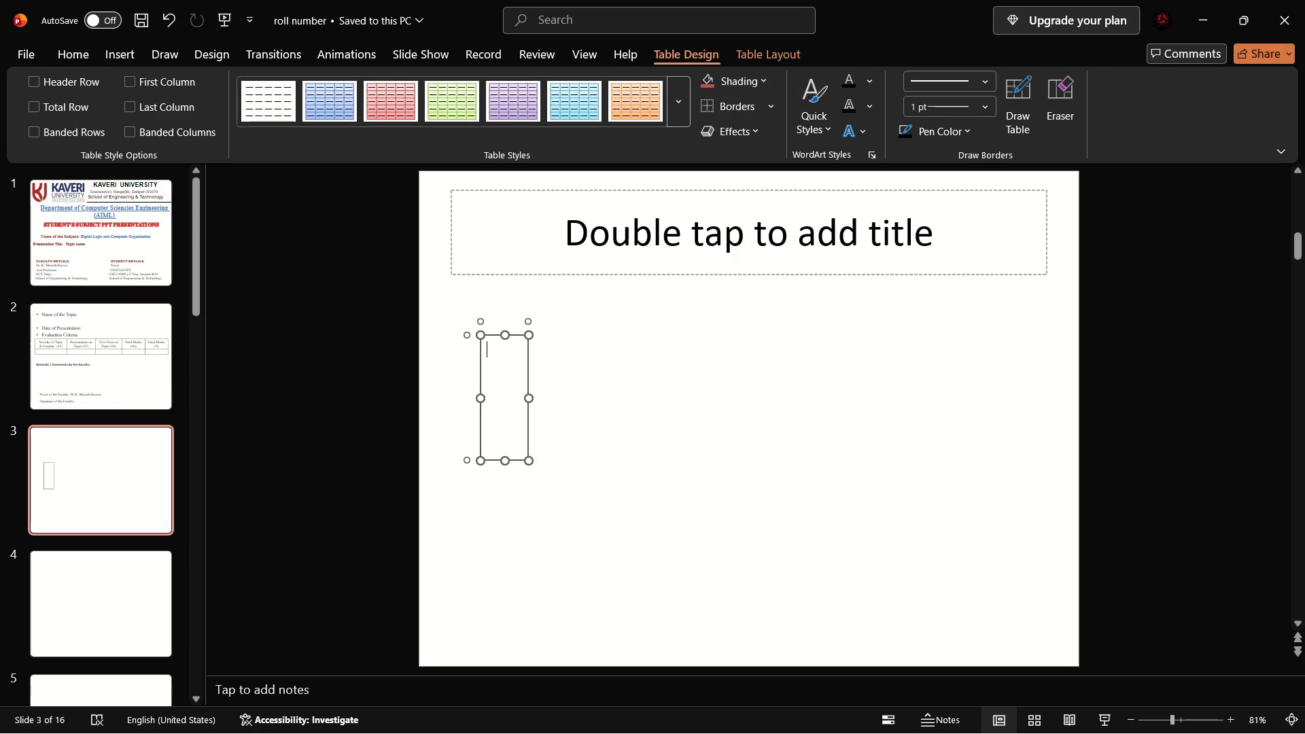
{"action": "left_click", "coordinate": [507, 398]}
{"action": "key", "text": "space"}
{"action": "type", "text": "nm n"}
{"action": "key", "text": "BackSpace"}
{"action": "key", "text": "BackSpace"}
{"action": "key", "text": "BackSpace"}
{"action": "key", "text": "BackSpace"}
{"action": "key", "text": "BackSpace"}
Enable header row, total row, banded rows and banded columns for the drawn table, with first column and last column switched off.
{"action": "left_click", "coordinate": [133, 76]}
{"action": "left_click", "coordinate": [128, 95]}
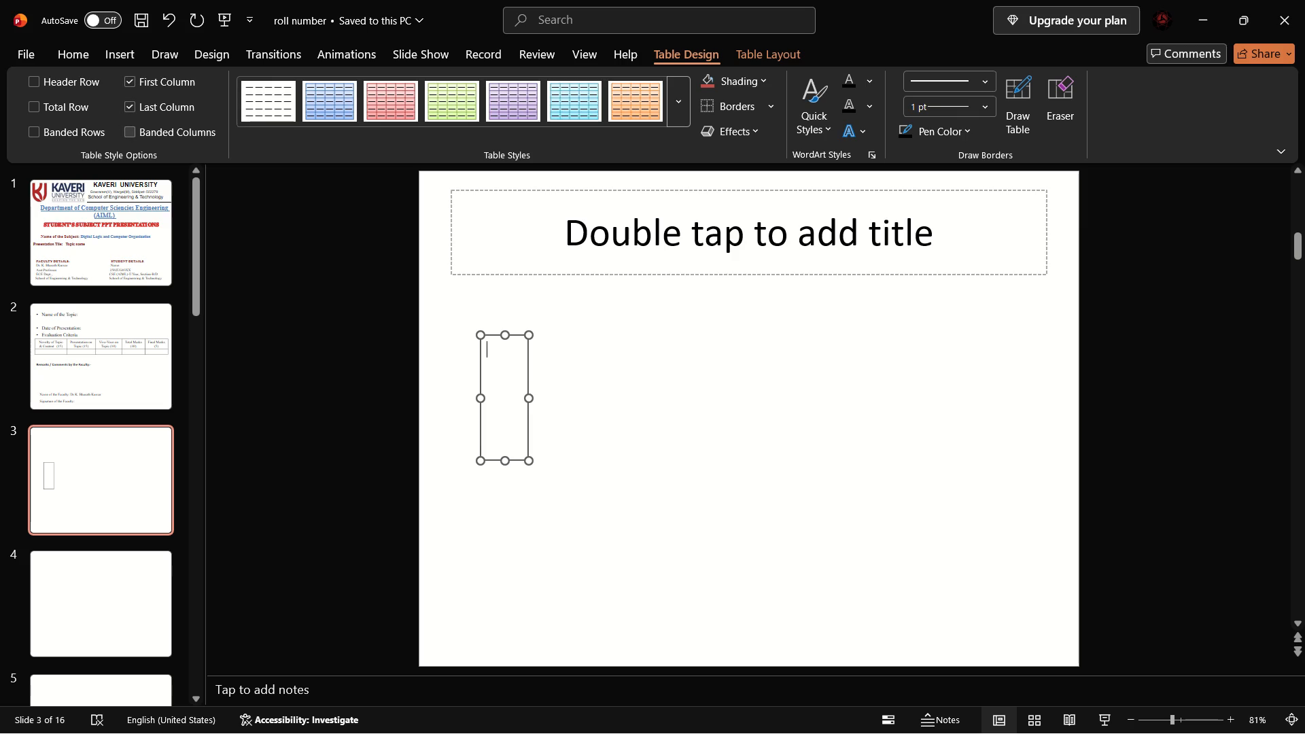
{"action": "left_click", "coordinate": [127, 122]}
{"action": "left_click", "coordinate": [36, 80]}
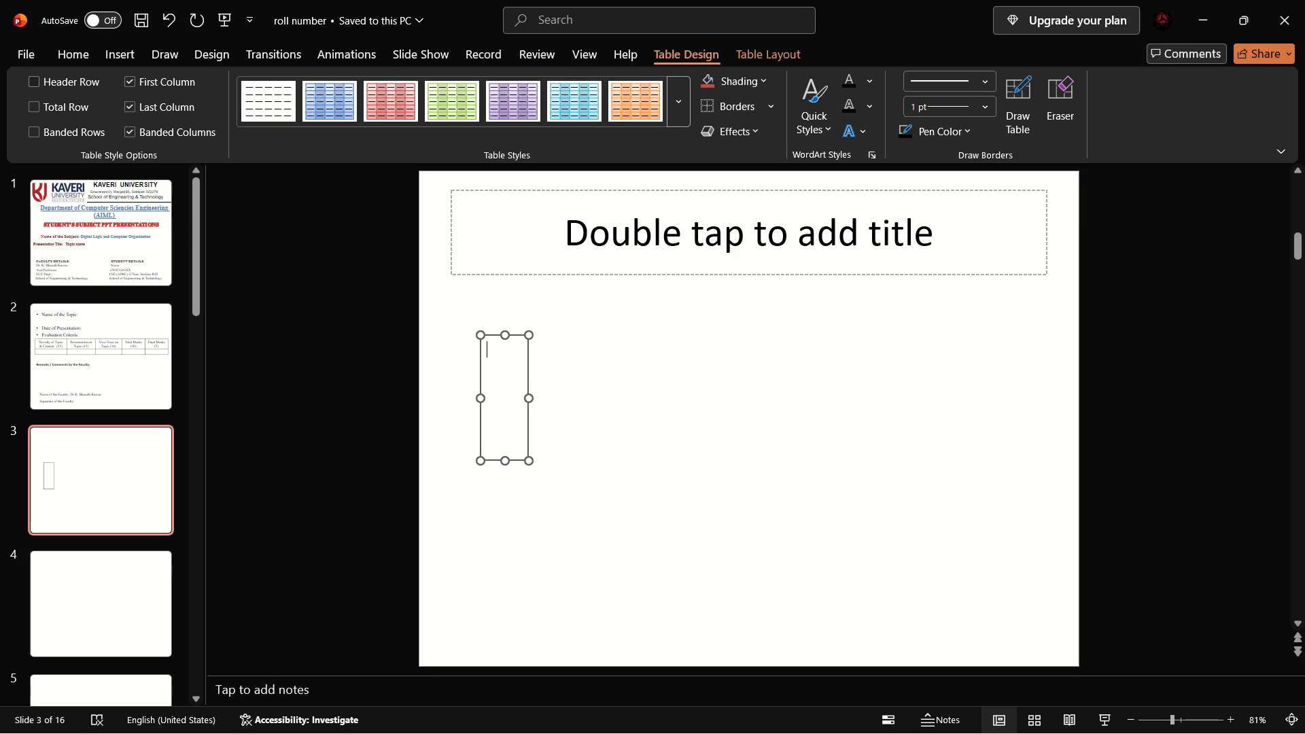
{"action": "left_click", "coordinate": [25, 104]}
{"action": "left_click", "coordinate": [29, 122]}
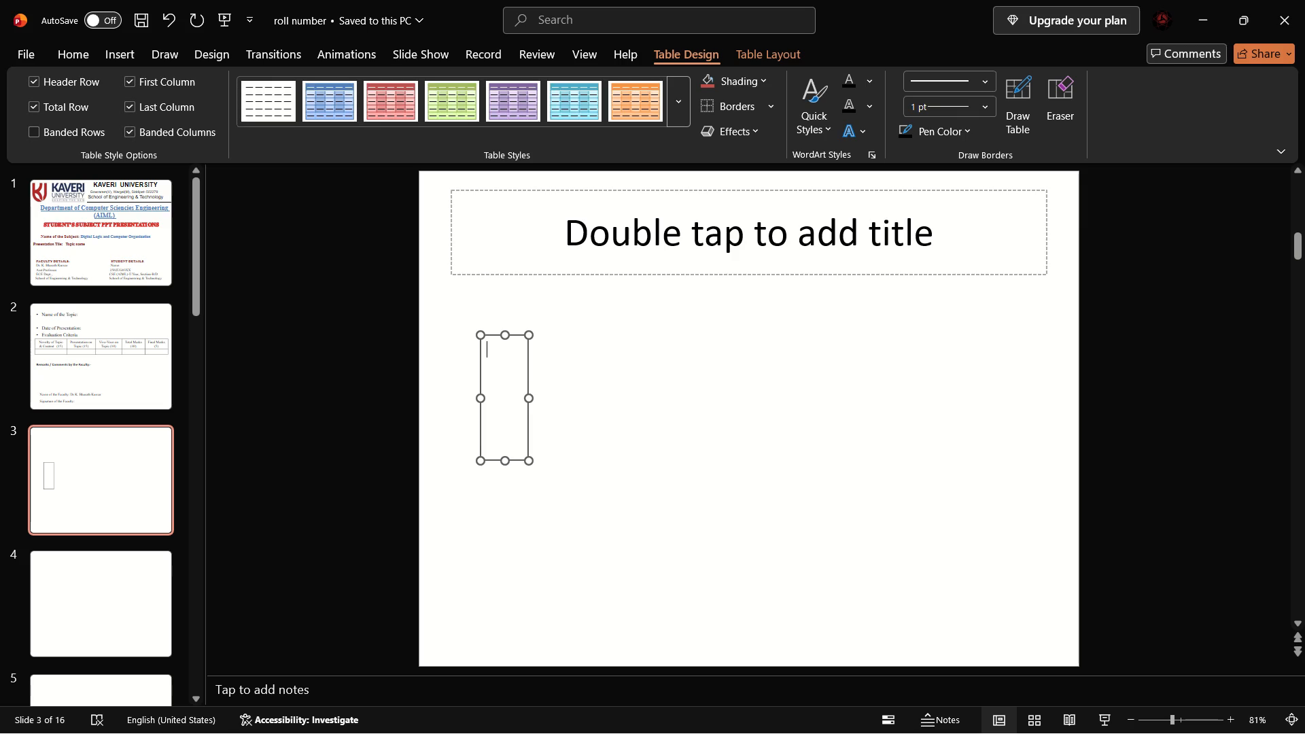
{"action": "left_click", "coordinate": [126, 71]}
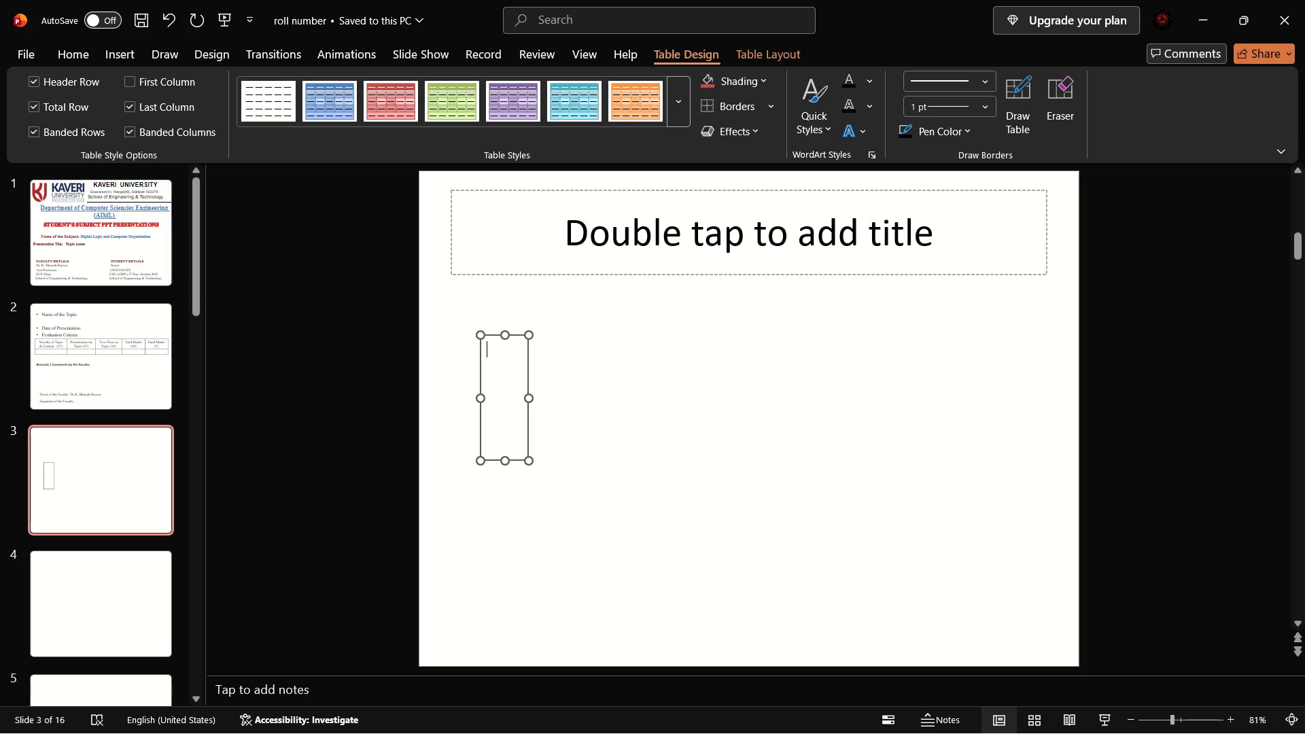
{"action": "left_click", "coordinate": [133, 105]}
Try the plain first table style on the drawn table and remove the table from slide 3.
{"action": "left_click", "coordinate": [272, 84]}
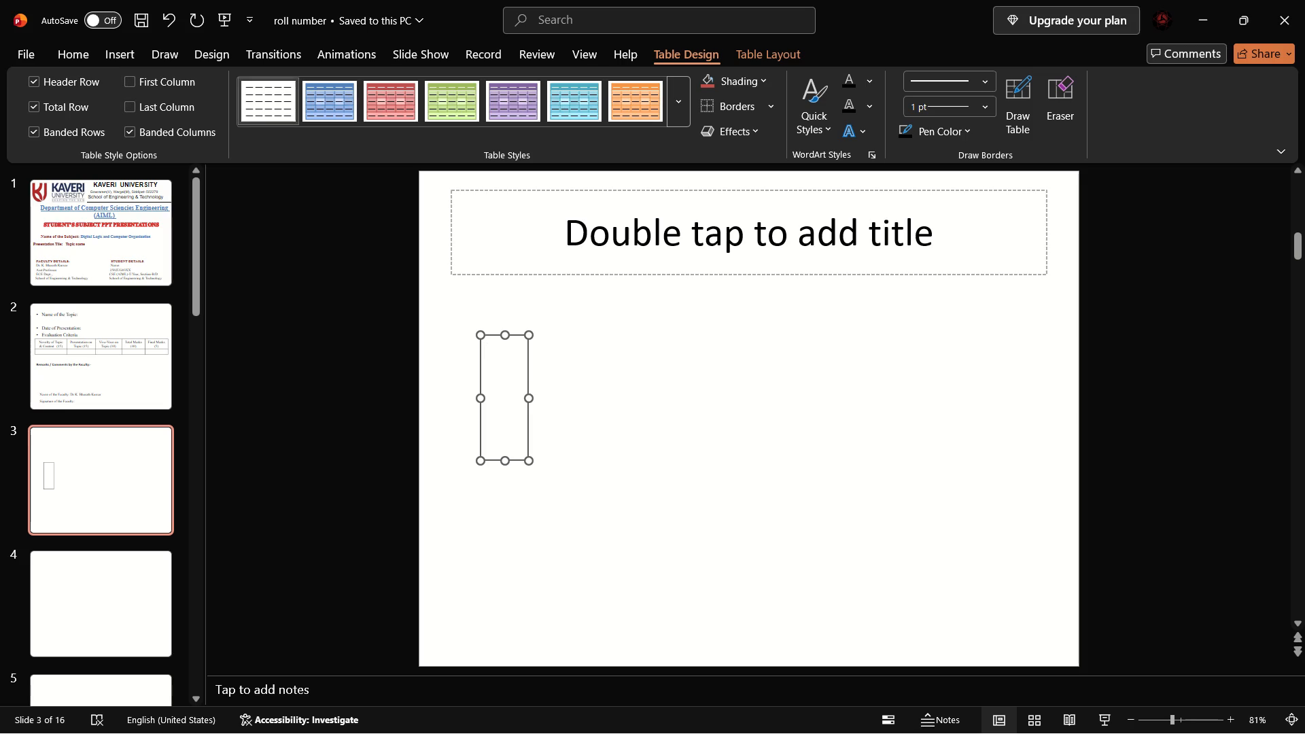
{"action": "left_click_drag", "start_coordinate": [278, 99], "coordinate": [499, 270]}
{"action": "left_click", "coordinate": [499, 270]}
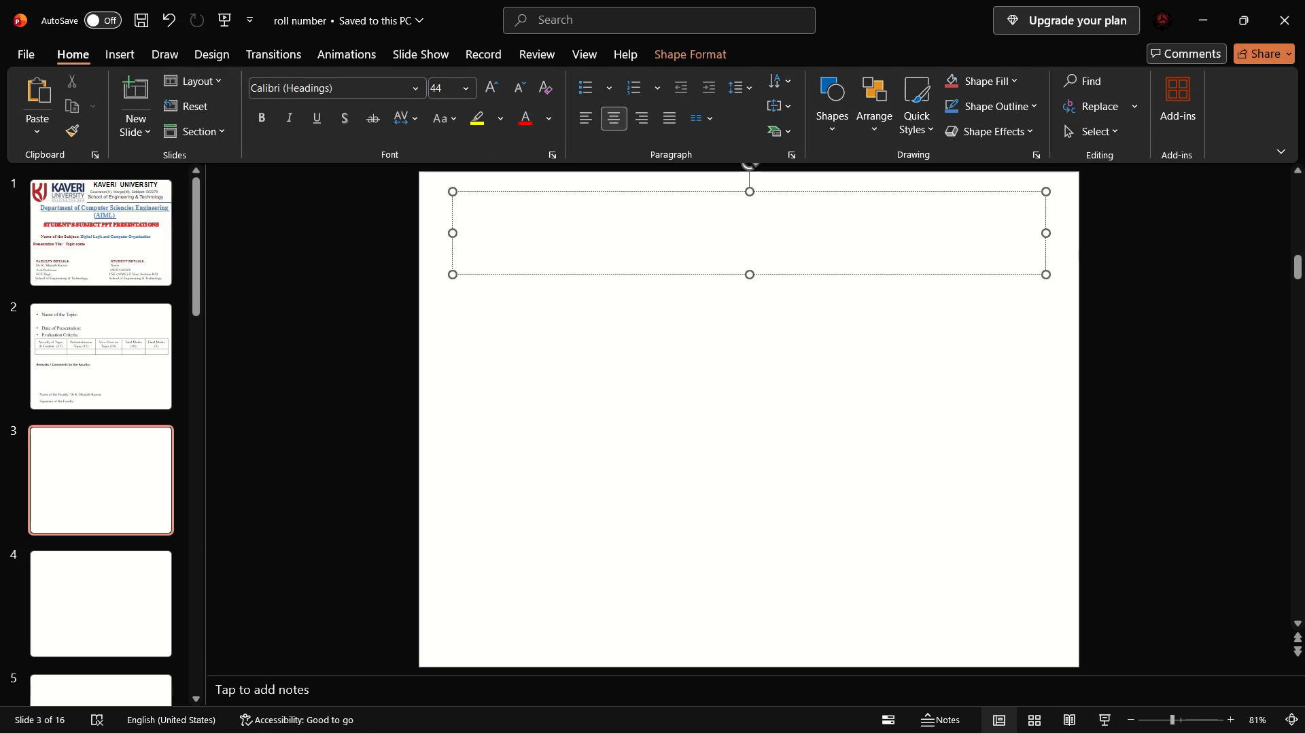
Insert an embedded Excel spreadsheet as a table on slide 3.
{"action": "left_click", "coordinate": [122, 53]}
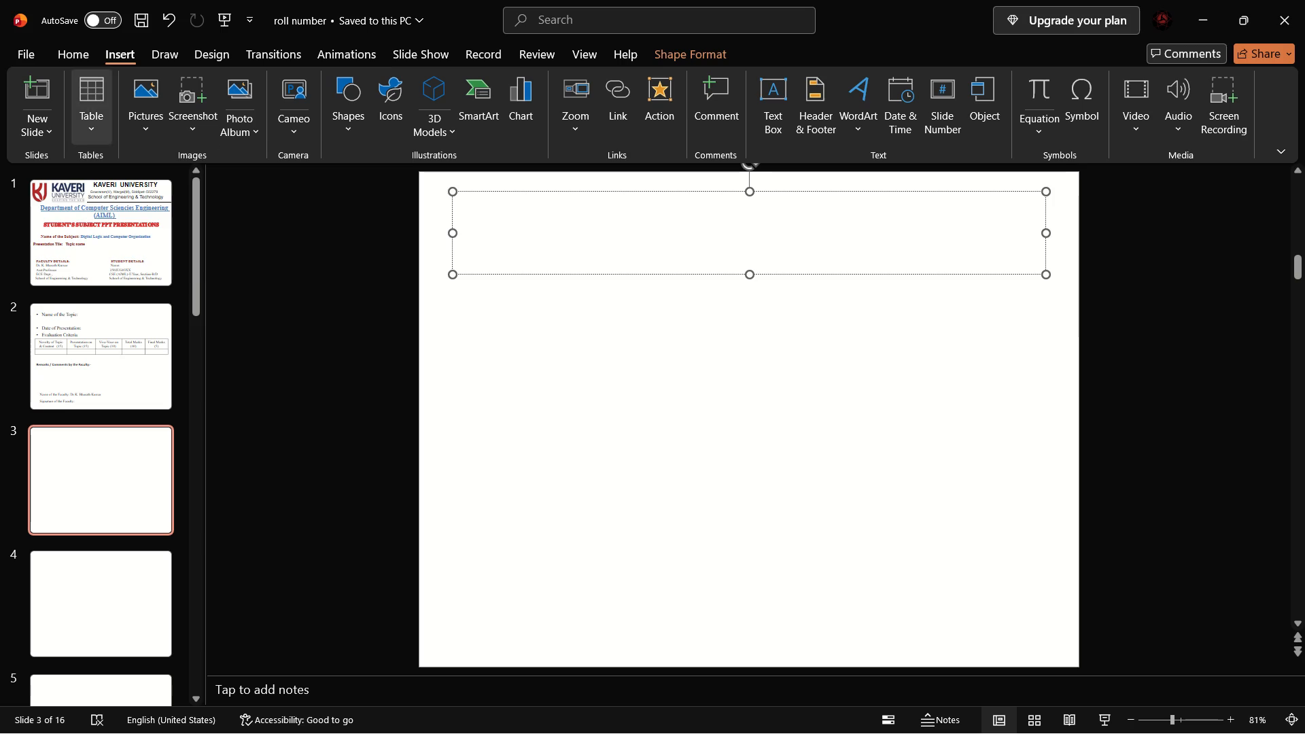
{"action": "left_click", "coordinate": [98, 100]}
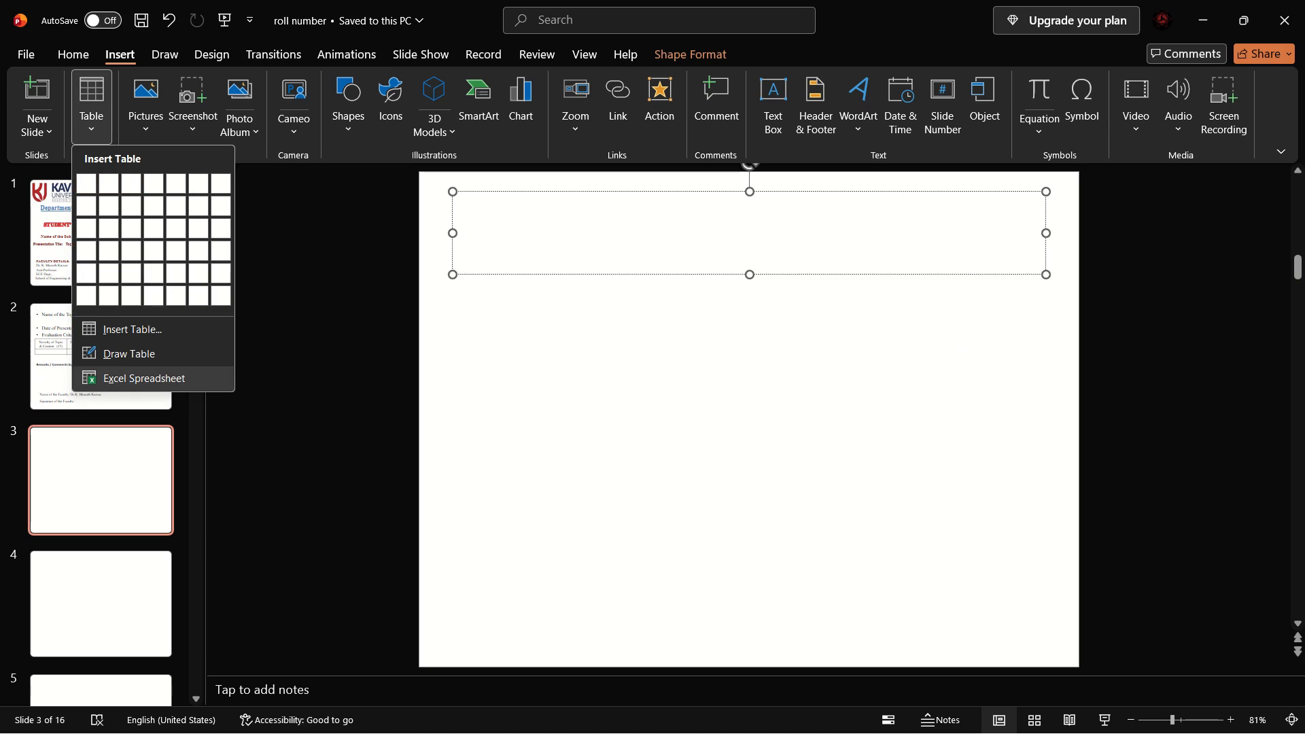
{"action": "left_click", "coordinate": [166, 379]}
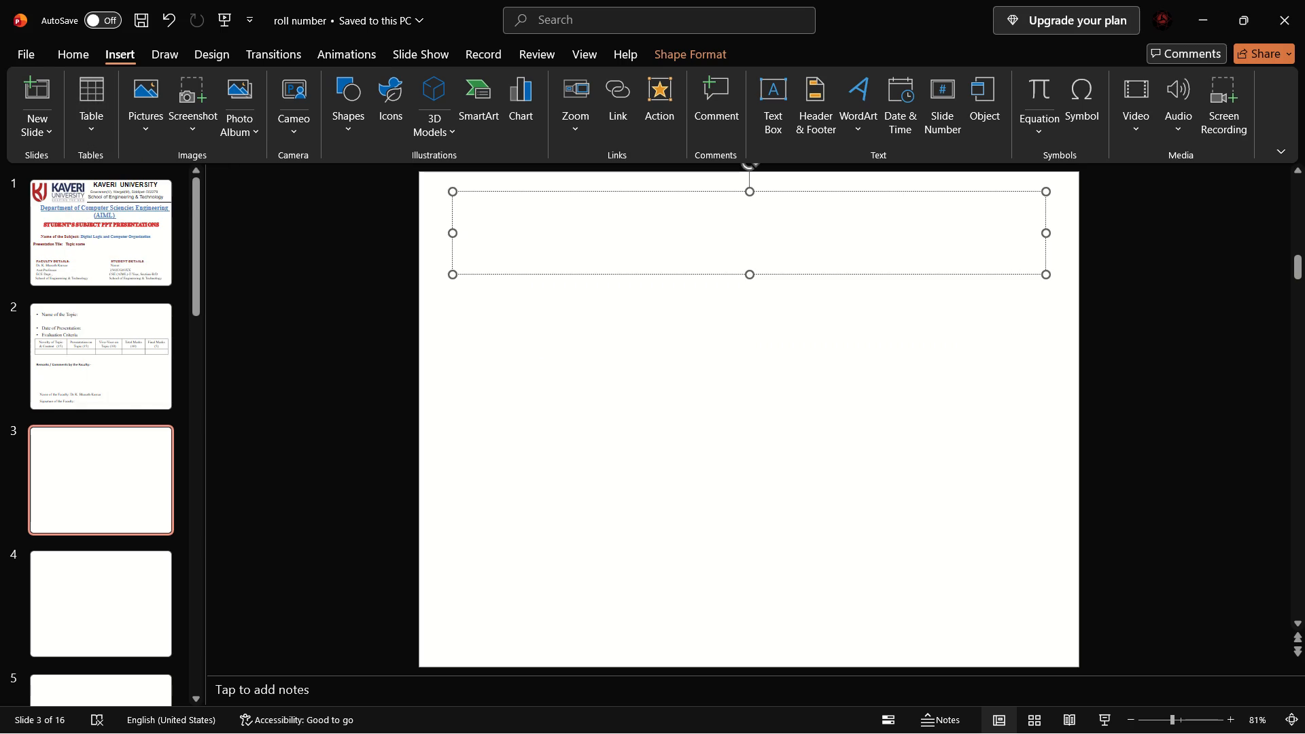
{"action": "left_click", "coordinate": [493, 358]}
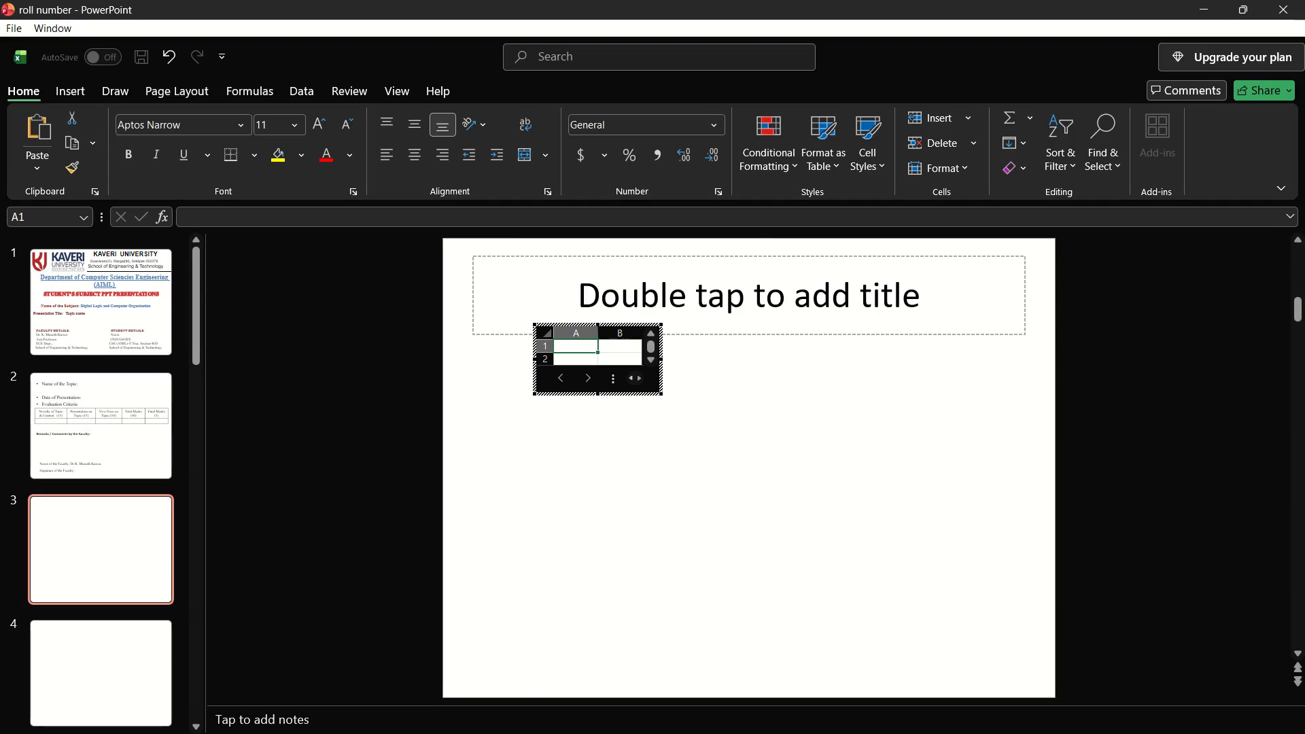
Resize and reposition the embedded spreadsheet so it spans one column and three rows.
{"action": "right_click", "coordinate": [658, 383]}
{"action": "right_click", "coordinate": [593, 351]}
{"action": "left_click_drag", "start_coordinate": [533, 324], "coordinate": [605, 377]}
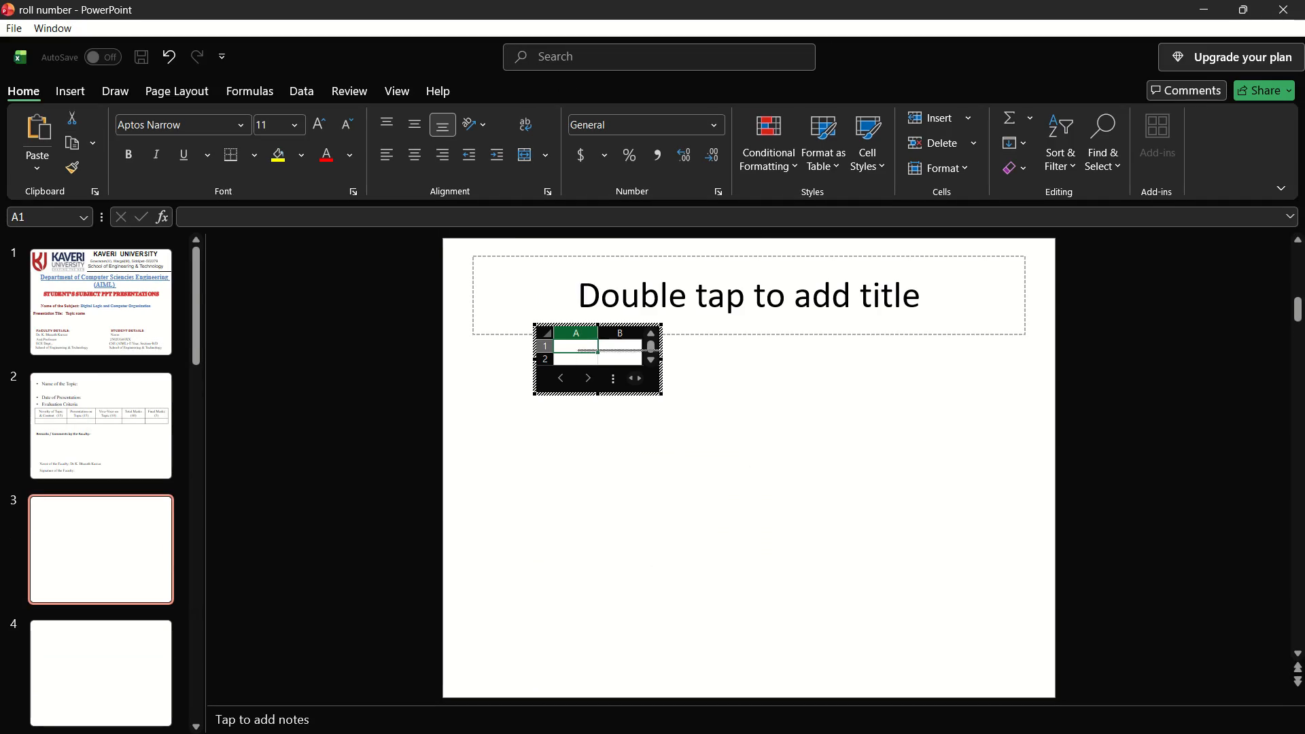
{"action": "left_click_drag", "start_coordinate": [605, 377], "coordinate": [626, 387]}
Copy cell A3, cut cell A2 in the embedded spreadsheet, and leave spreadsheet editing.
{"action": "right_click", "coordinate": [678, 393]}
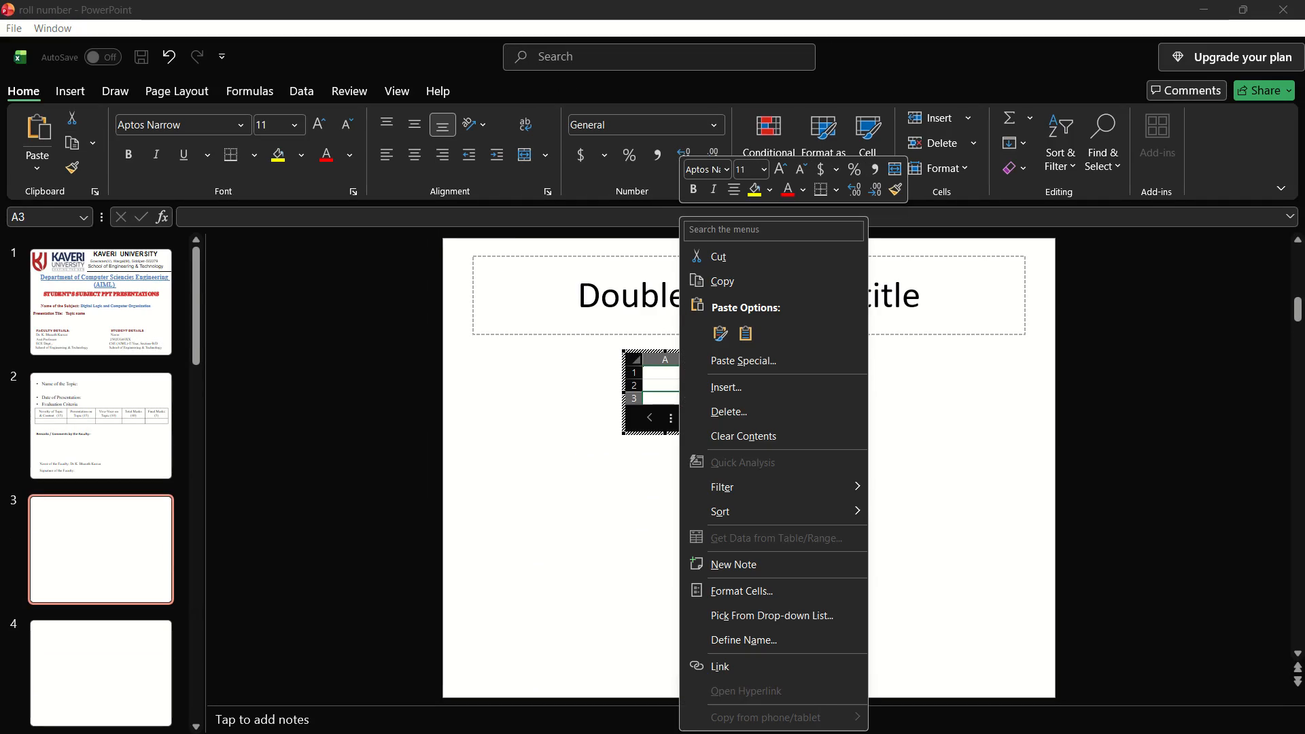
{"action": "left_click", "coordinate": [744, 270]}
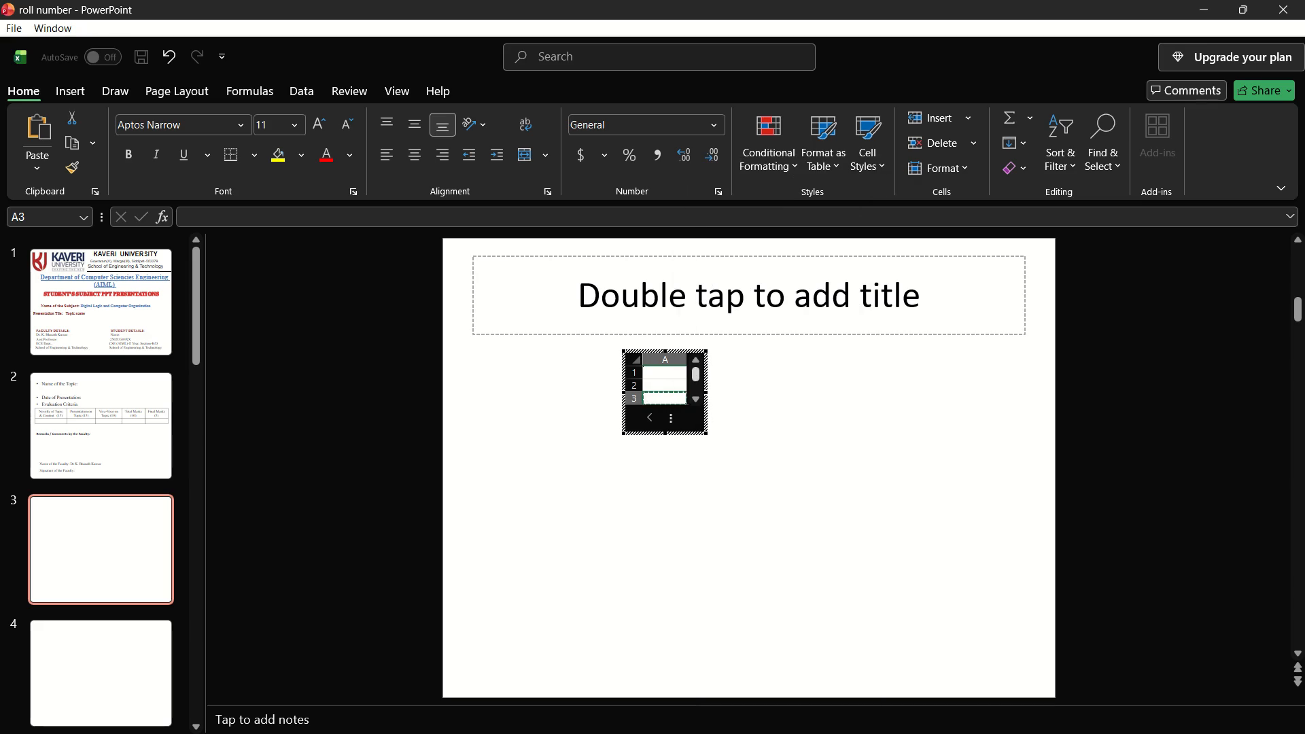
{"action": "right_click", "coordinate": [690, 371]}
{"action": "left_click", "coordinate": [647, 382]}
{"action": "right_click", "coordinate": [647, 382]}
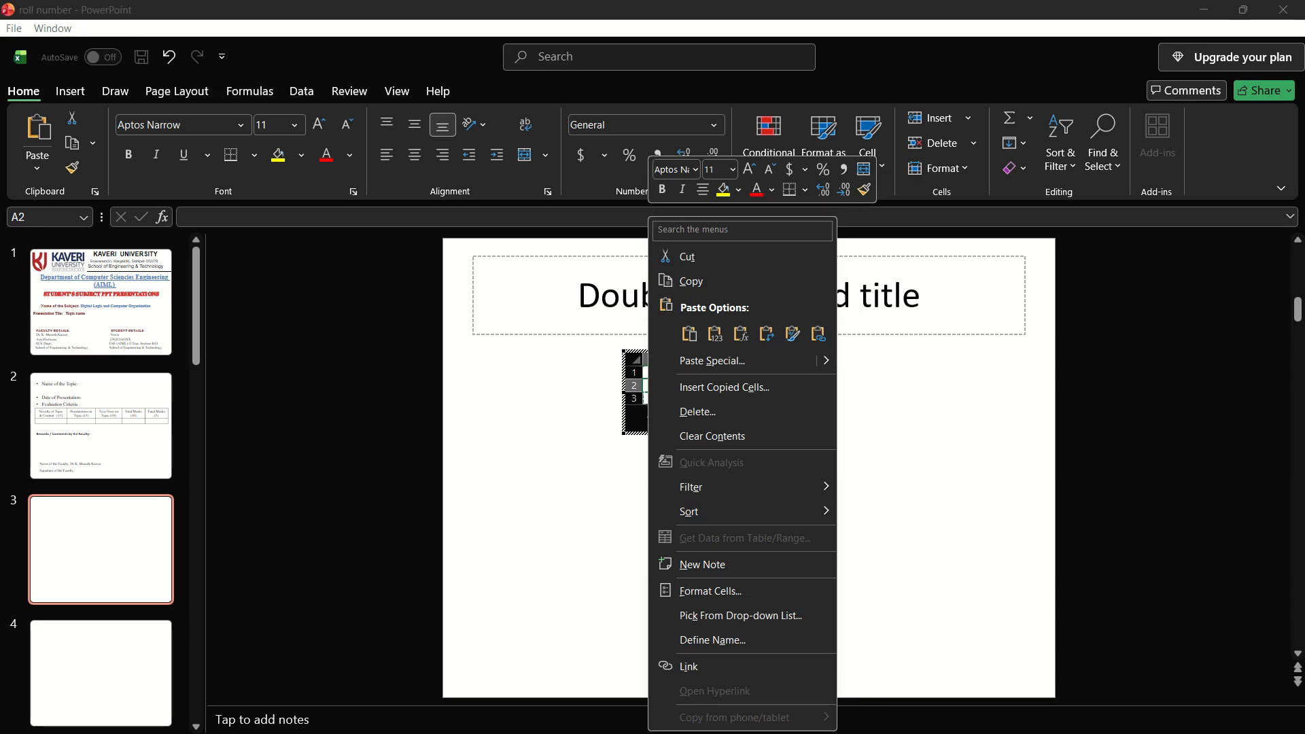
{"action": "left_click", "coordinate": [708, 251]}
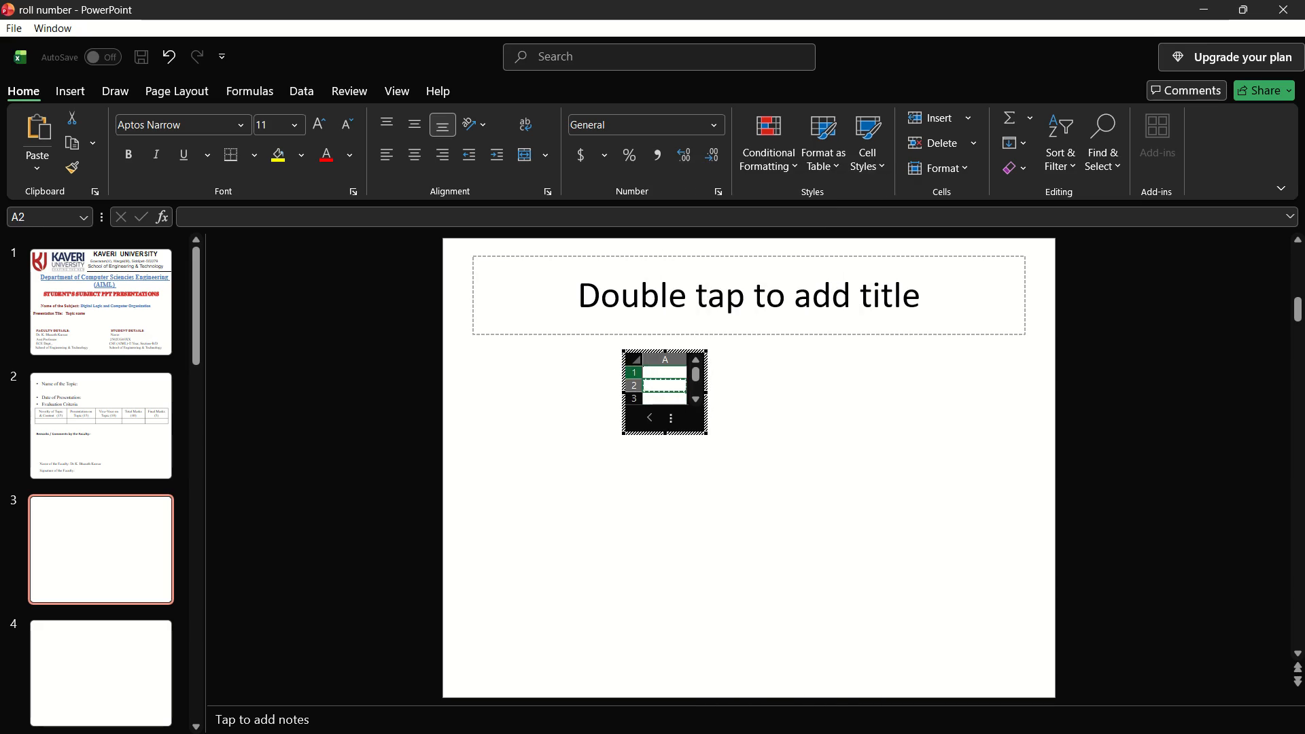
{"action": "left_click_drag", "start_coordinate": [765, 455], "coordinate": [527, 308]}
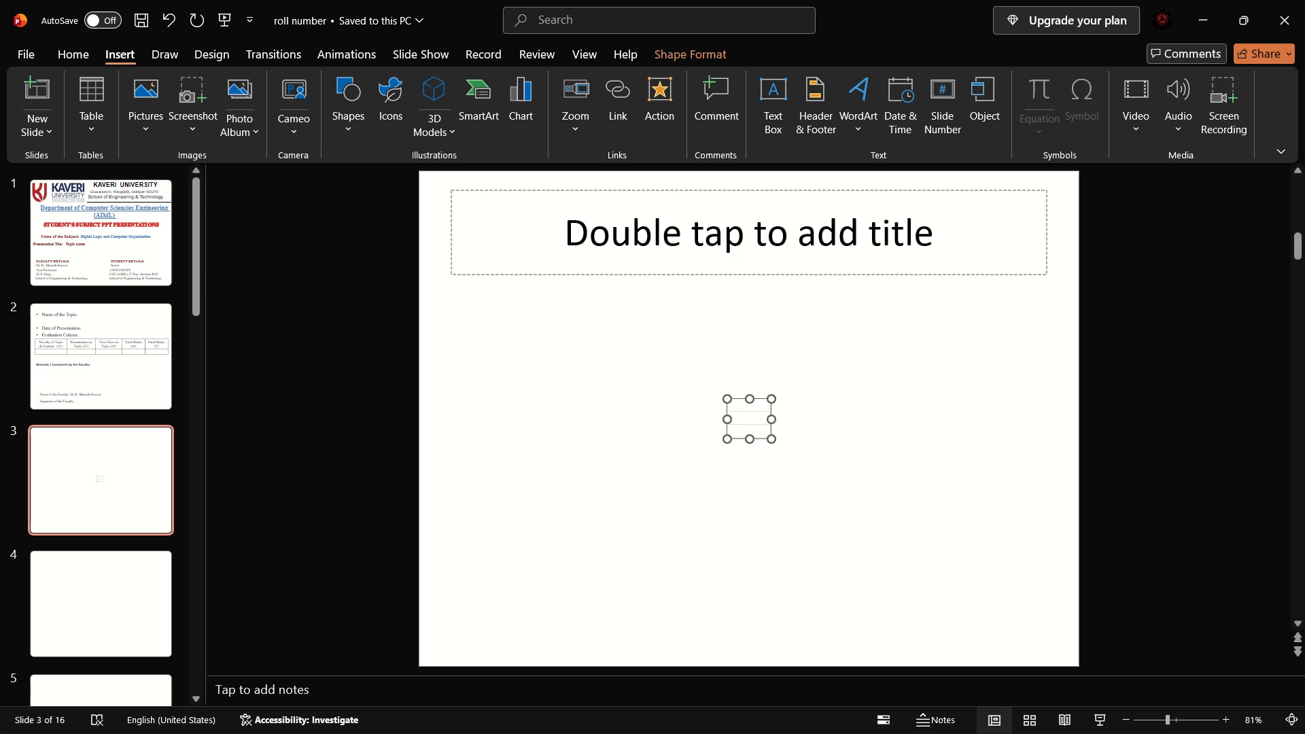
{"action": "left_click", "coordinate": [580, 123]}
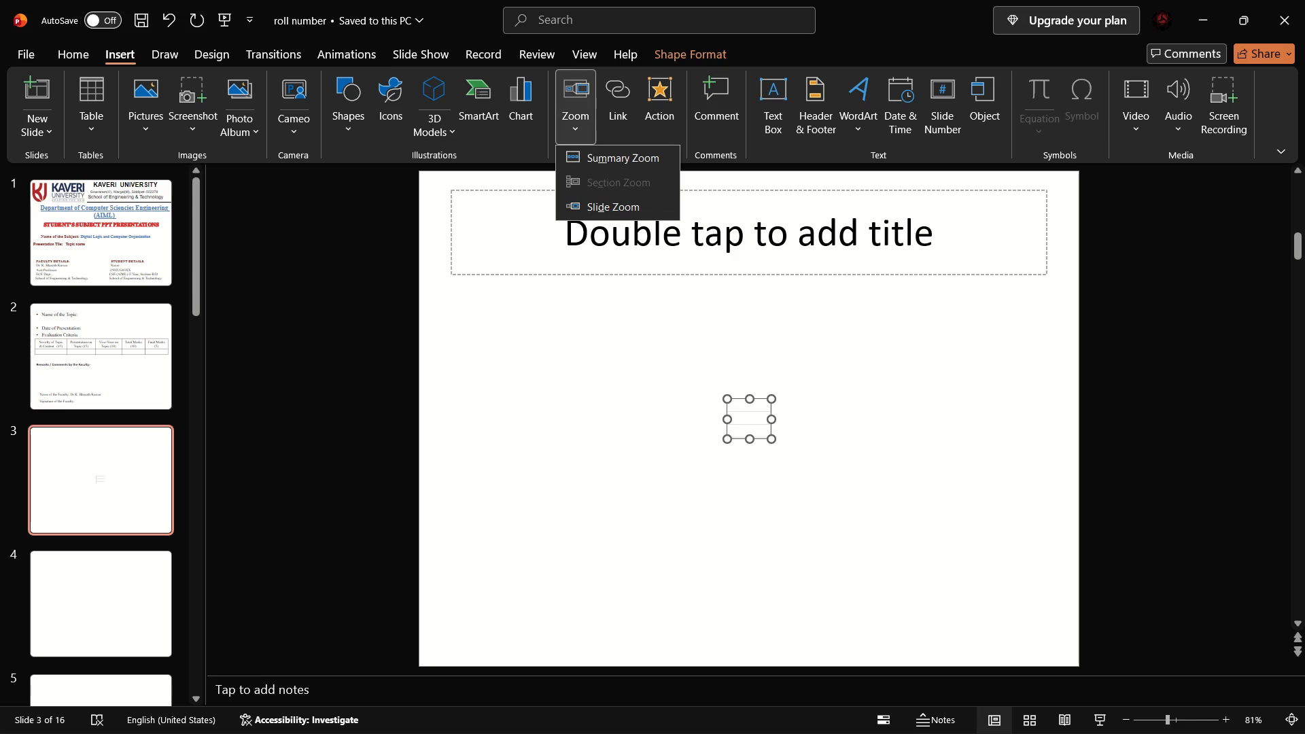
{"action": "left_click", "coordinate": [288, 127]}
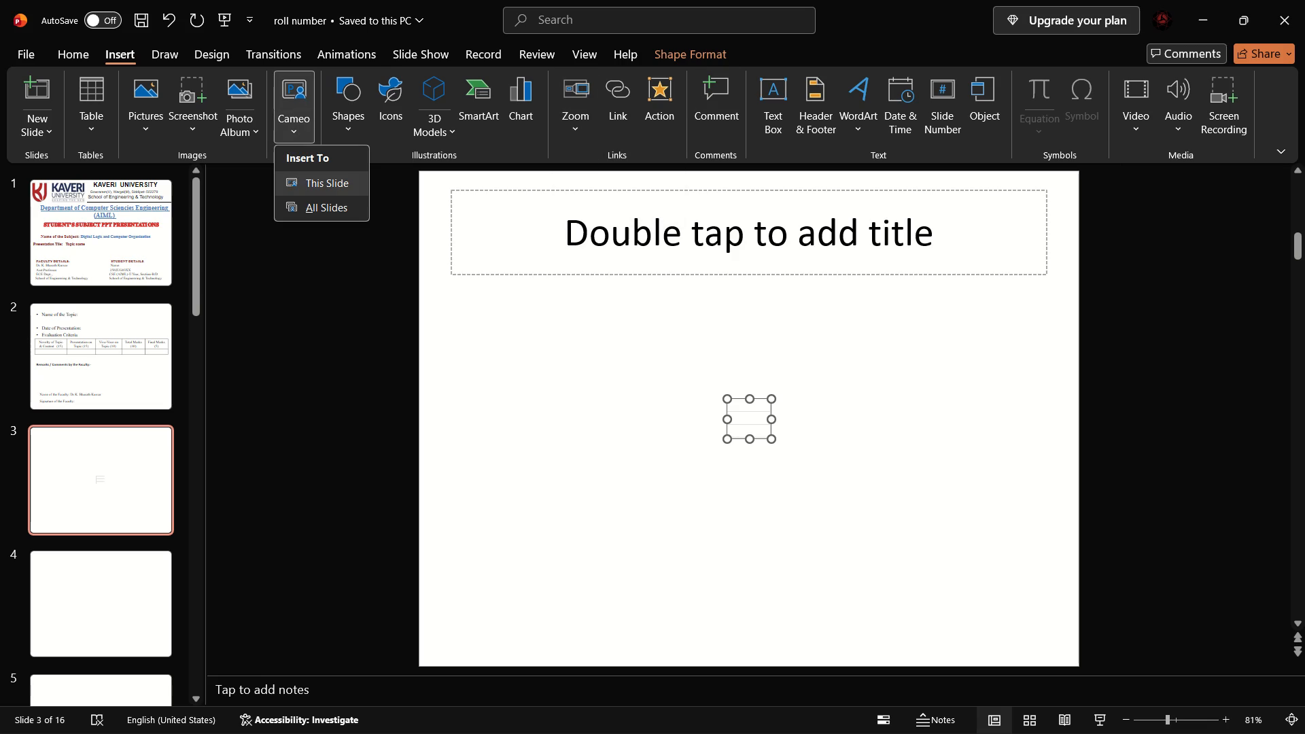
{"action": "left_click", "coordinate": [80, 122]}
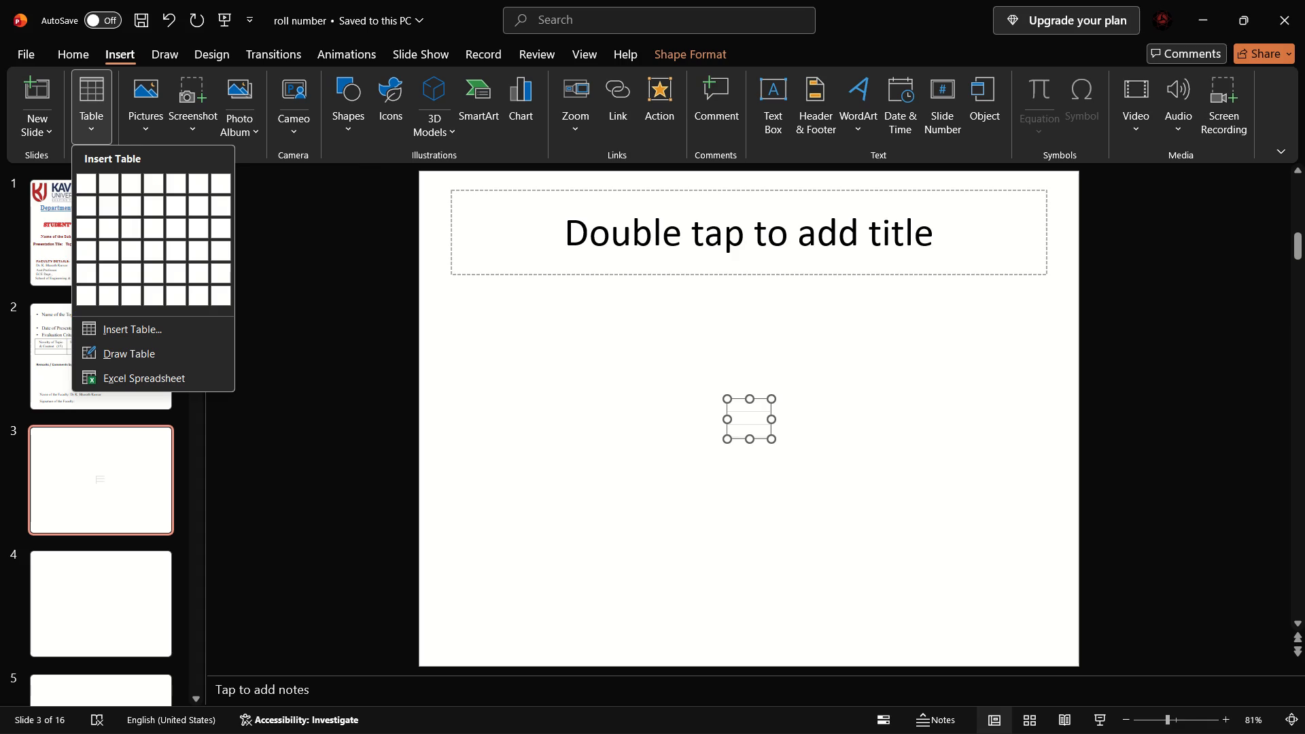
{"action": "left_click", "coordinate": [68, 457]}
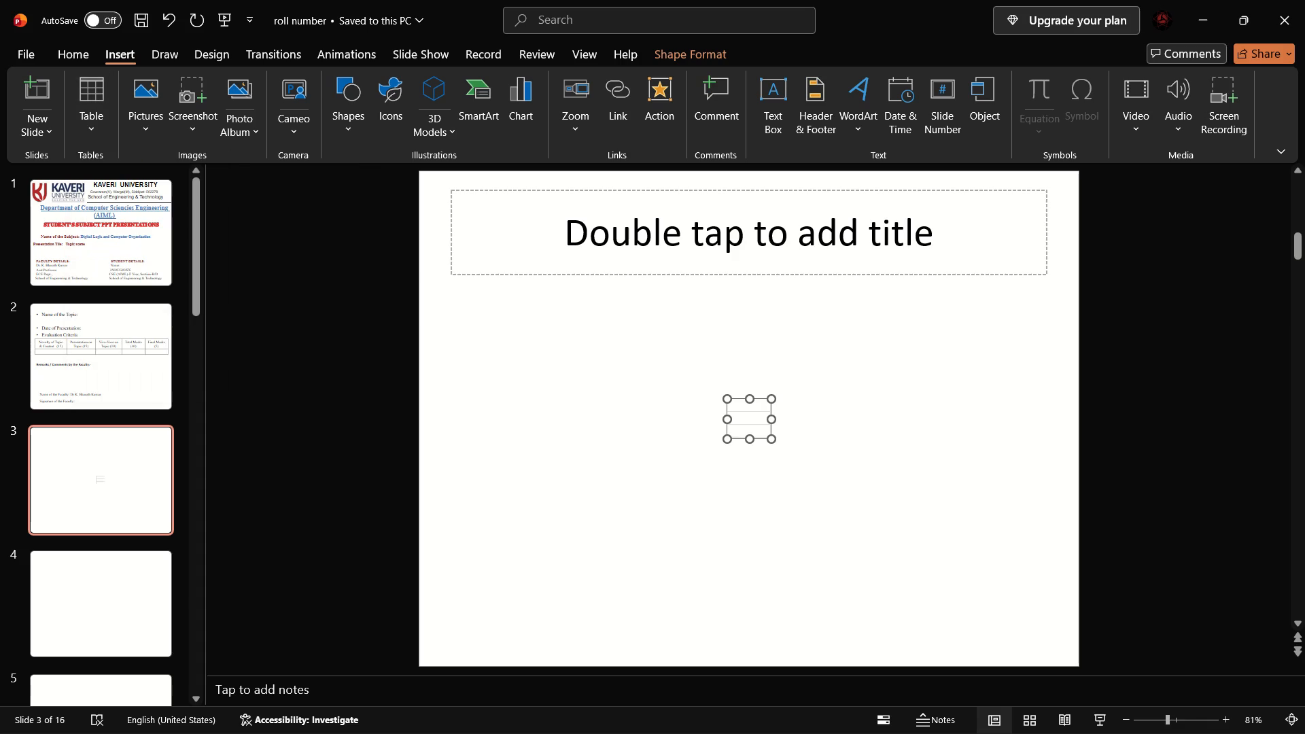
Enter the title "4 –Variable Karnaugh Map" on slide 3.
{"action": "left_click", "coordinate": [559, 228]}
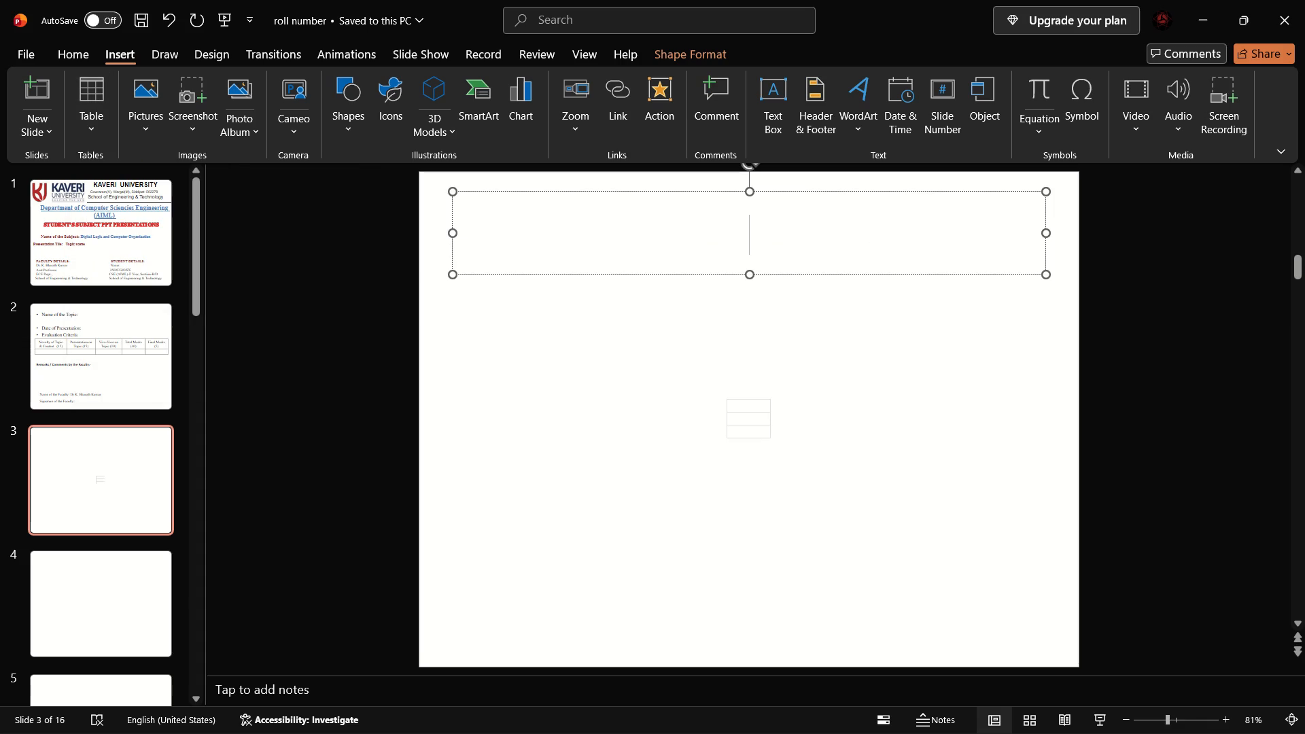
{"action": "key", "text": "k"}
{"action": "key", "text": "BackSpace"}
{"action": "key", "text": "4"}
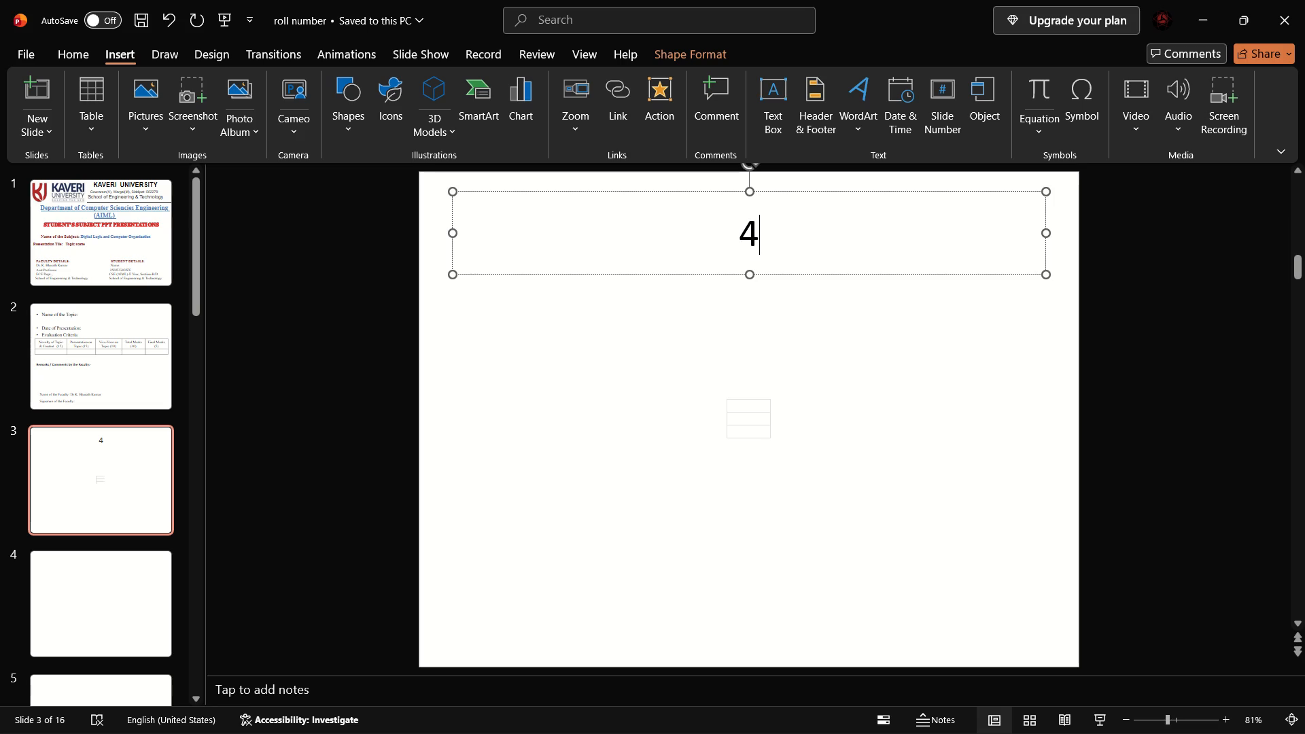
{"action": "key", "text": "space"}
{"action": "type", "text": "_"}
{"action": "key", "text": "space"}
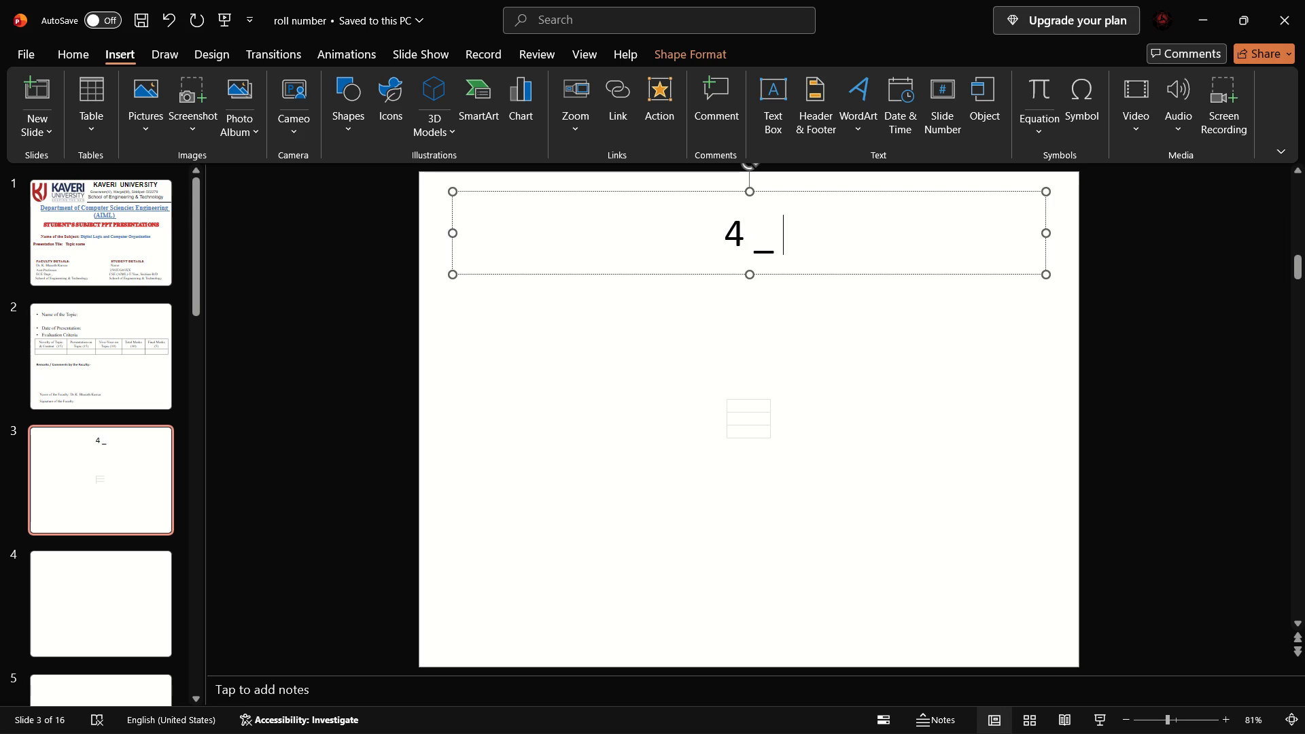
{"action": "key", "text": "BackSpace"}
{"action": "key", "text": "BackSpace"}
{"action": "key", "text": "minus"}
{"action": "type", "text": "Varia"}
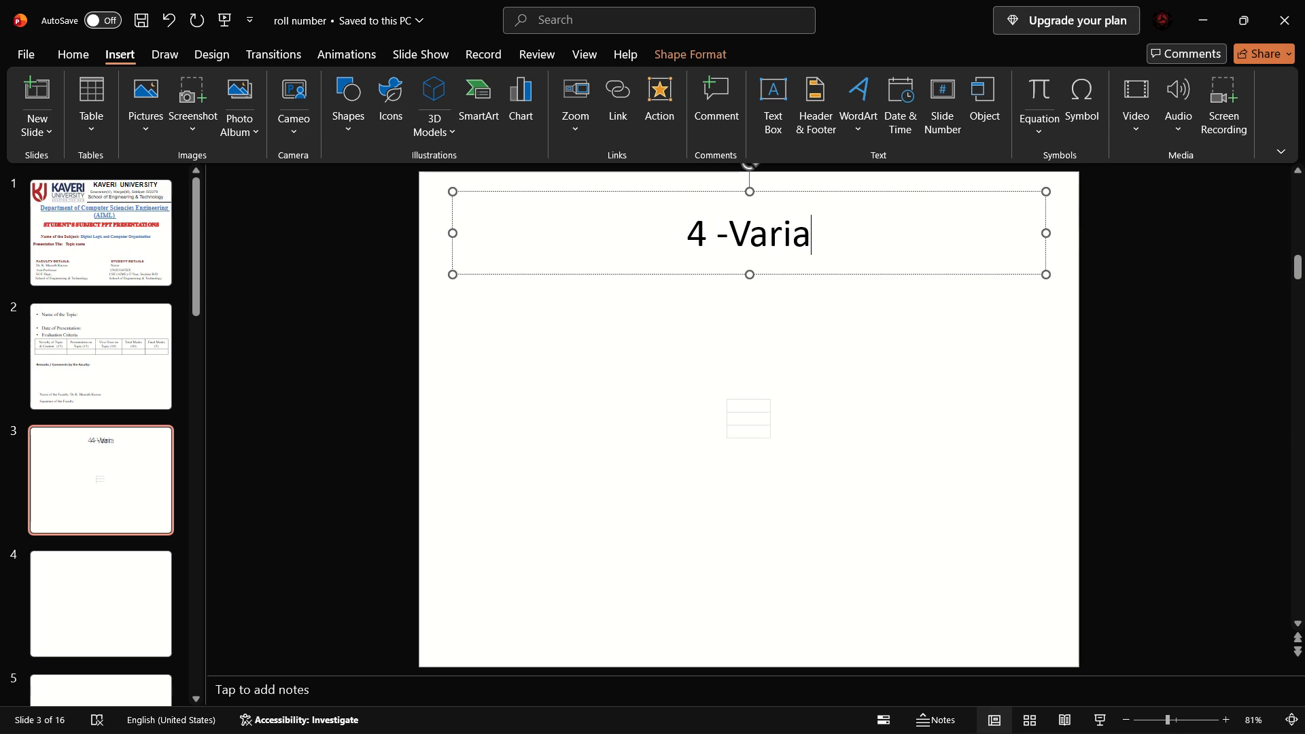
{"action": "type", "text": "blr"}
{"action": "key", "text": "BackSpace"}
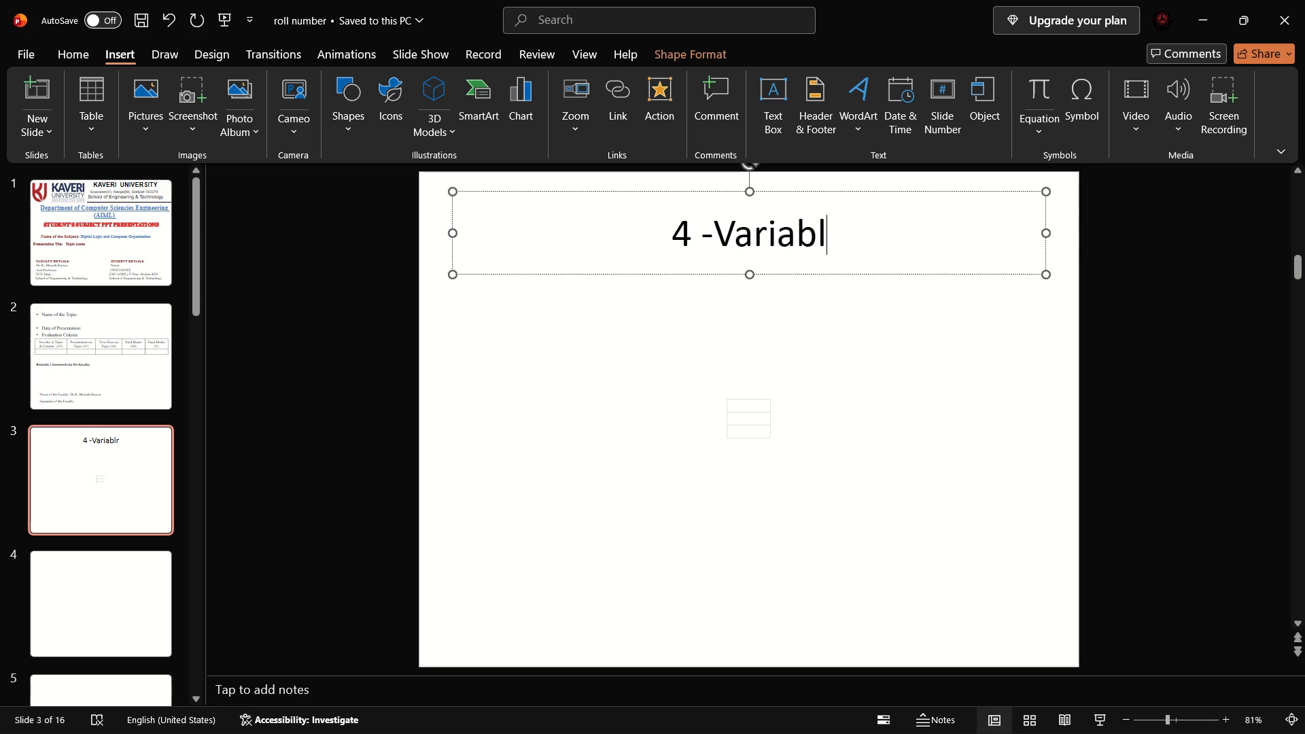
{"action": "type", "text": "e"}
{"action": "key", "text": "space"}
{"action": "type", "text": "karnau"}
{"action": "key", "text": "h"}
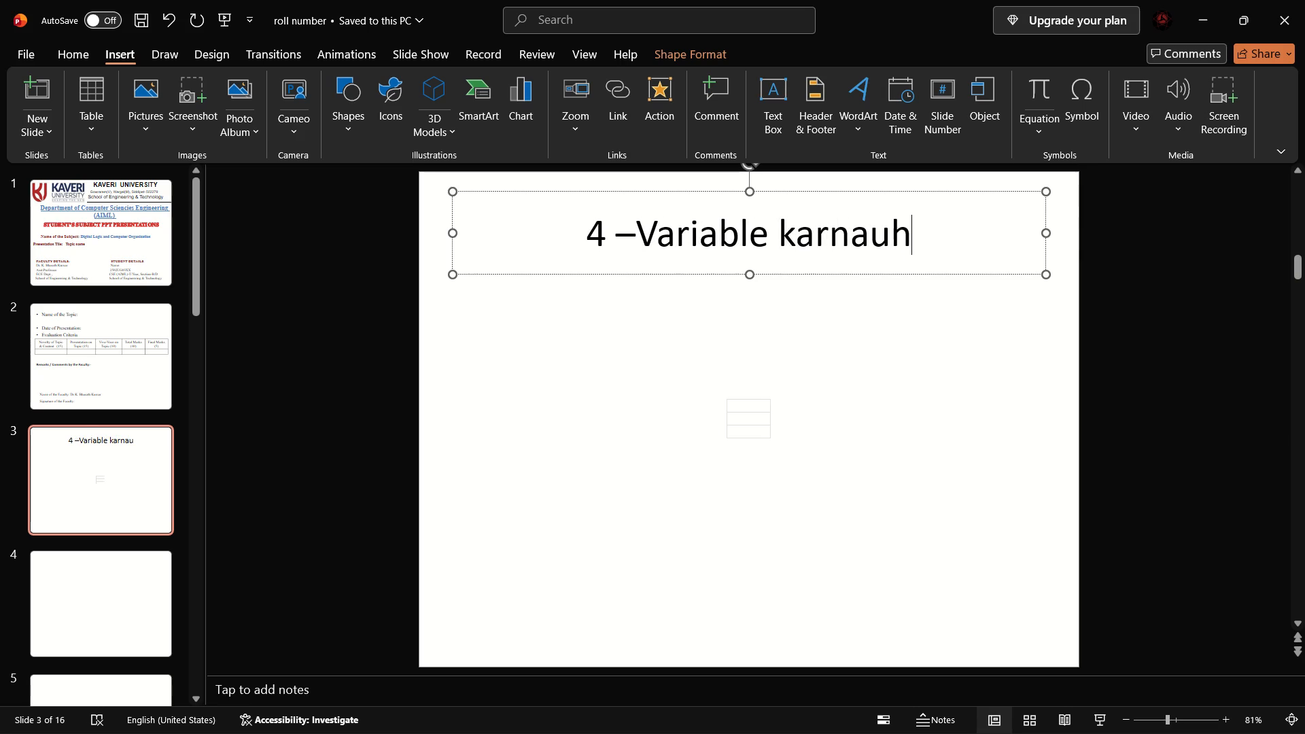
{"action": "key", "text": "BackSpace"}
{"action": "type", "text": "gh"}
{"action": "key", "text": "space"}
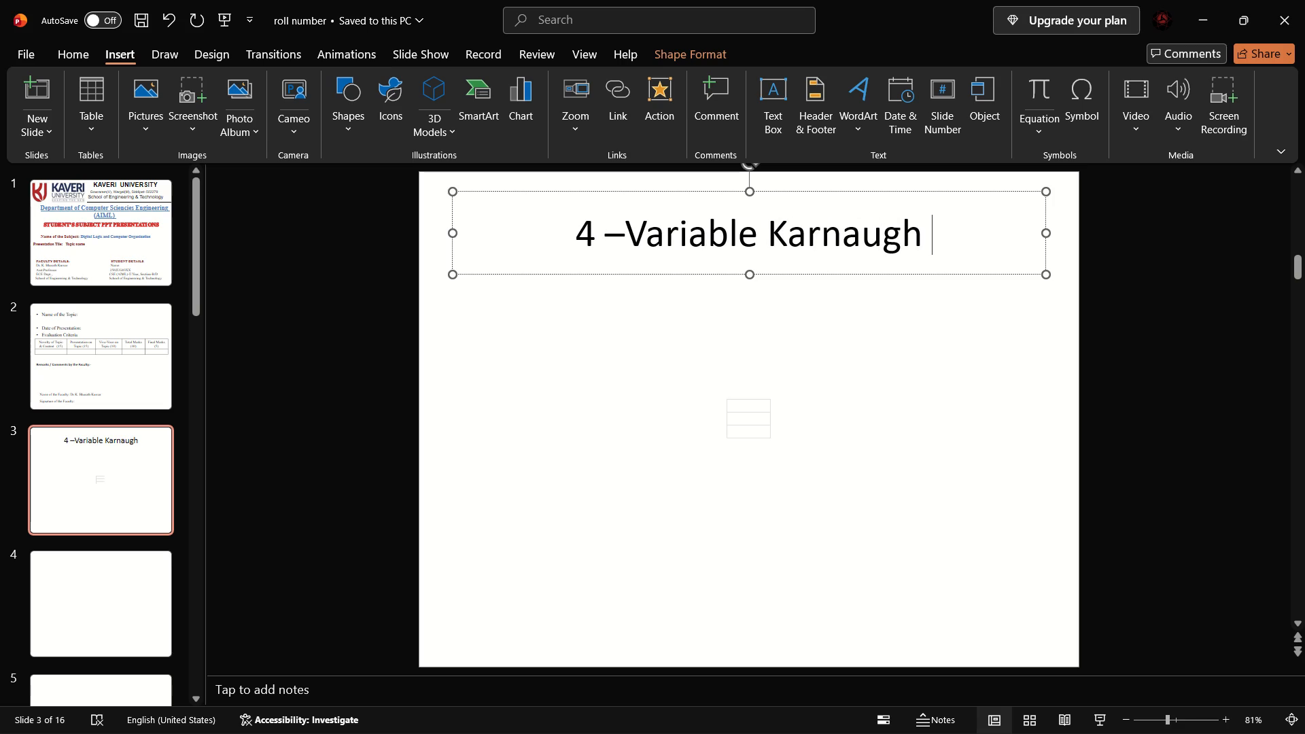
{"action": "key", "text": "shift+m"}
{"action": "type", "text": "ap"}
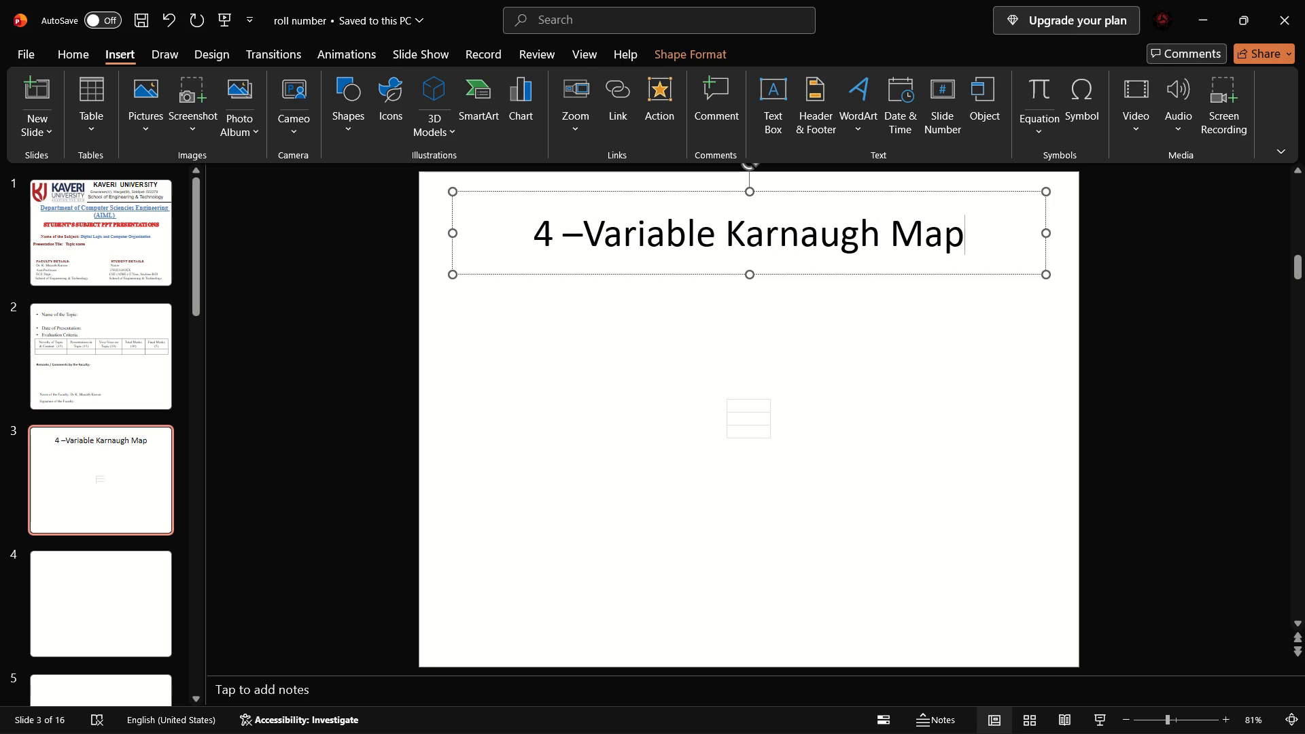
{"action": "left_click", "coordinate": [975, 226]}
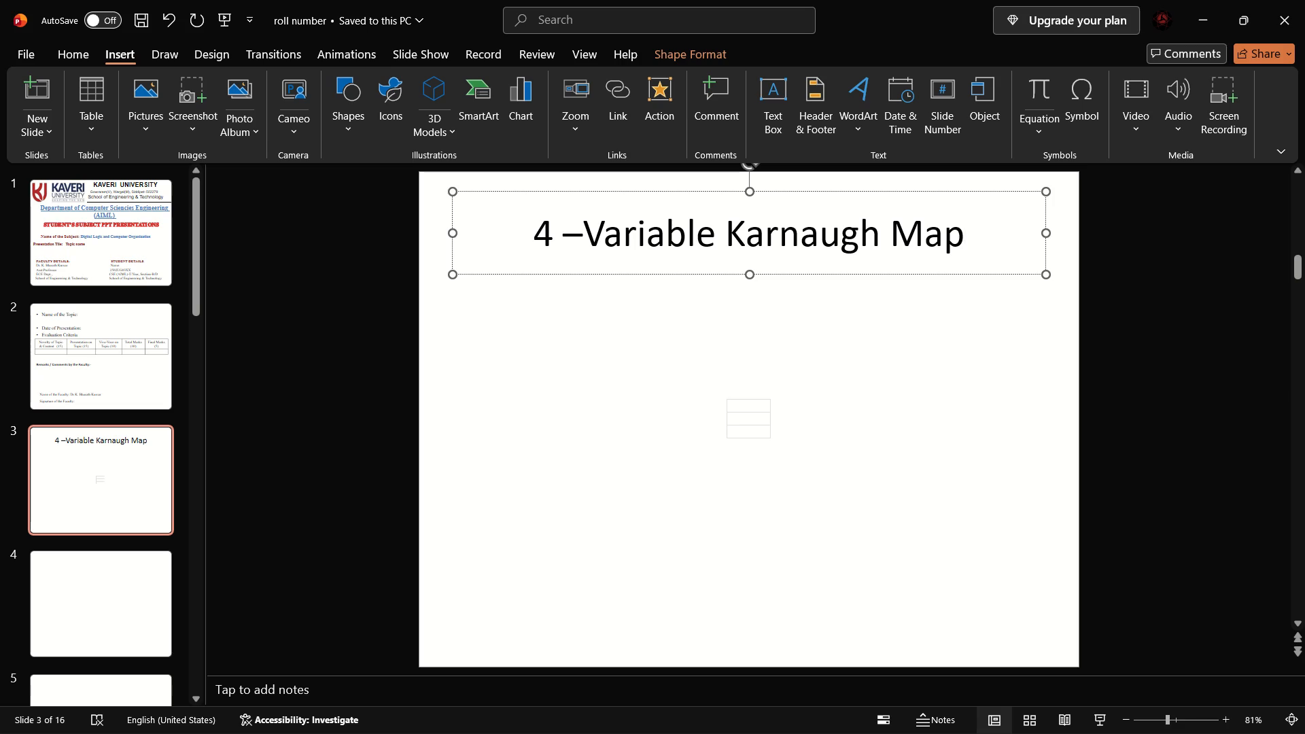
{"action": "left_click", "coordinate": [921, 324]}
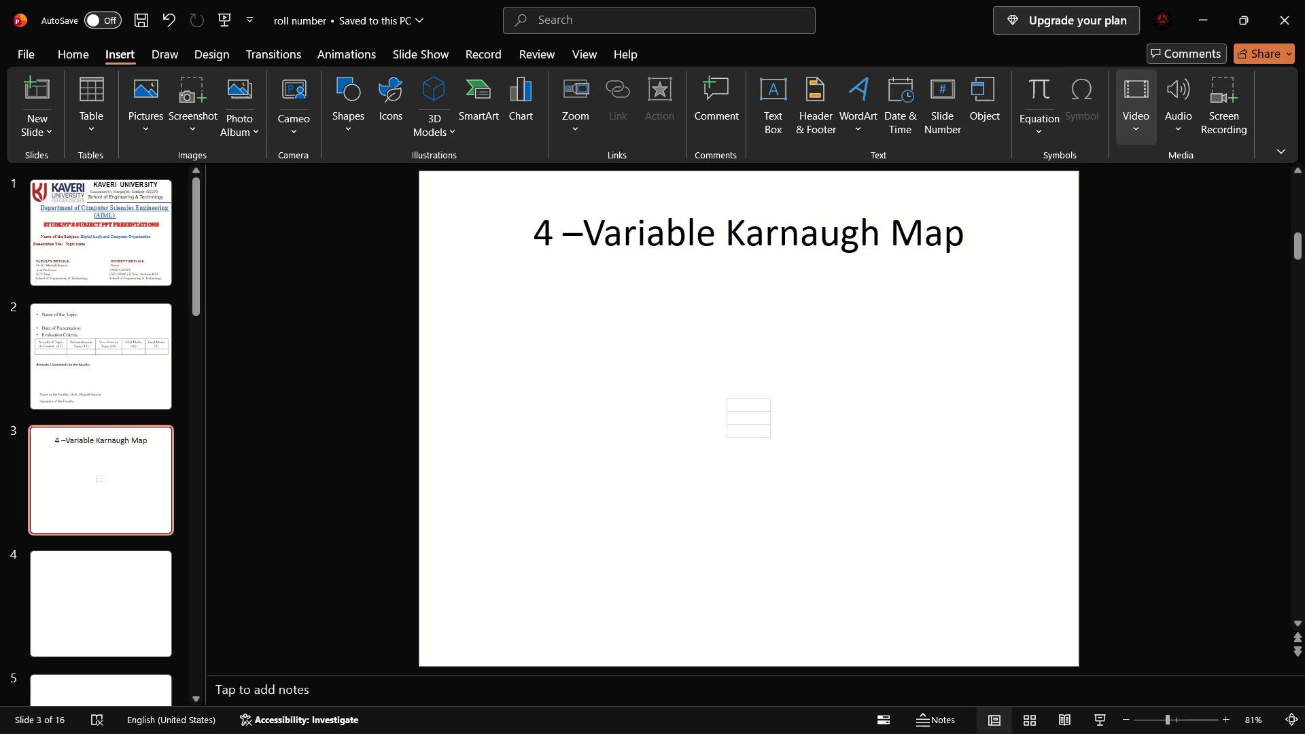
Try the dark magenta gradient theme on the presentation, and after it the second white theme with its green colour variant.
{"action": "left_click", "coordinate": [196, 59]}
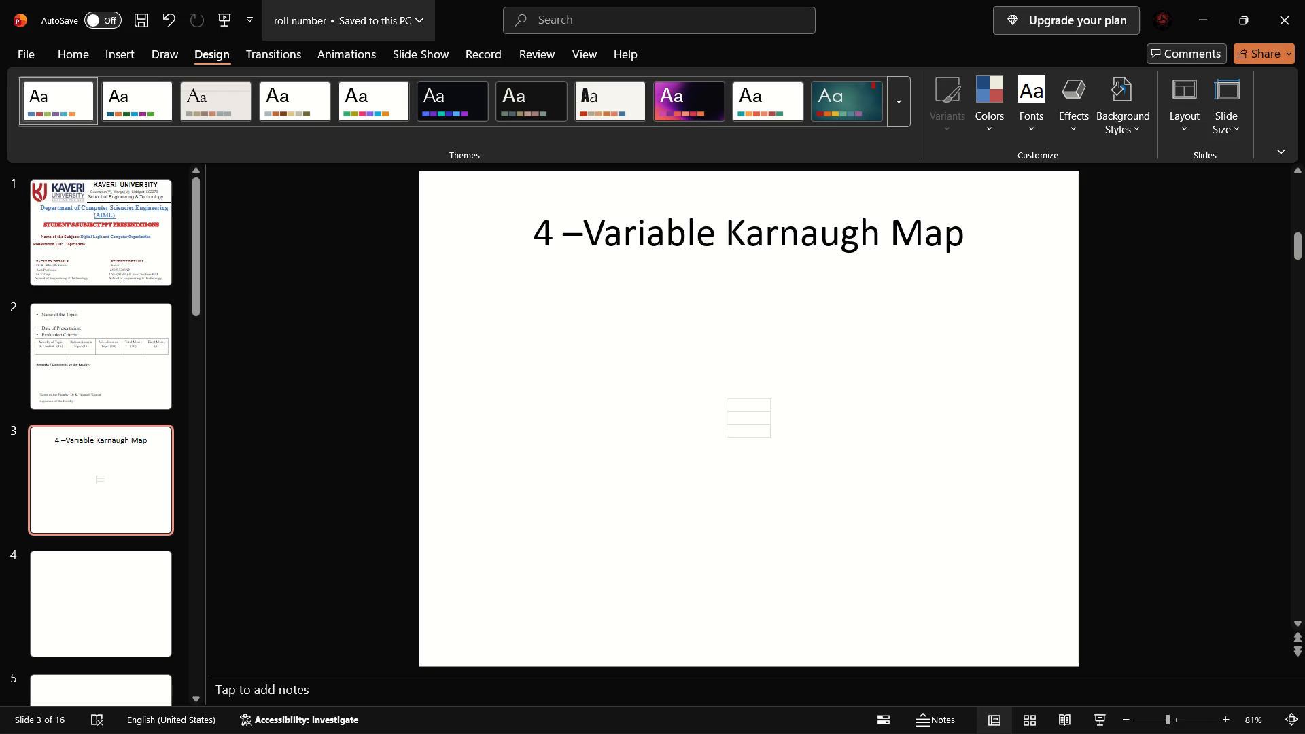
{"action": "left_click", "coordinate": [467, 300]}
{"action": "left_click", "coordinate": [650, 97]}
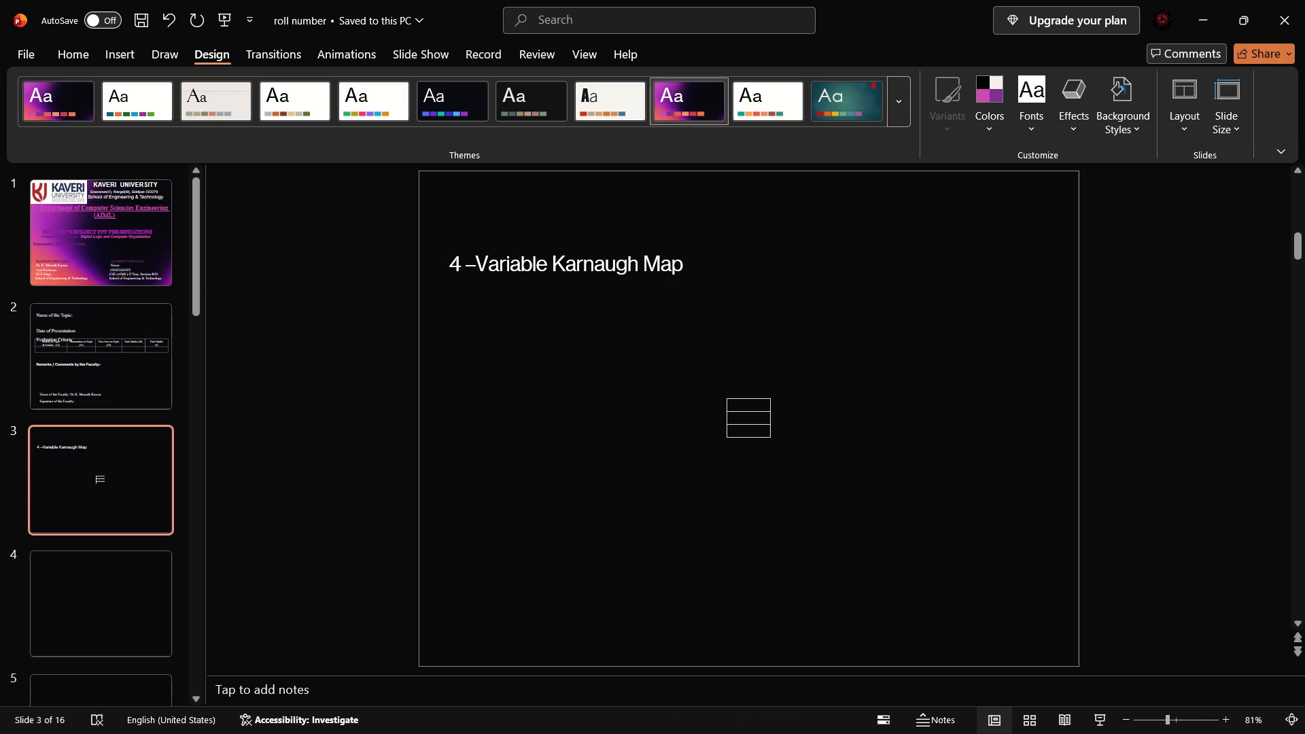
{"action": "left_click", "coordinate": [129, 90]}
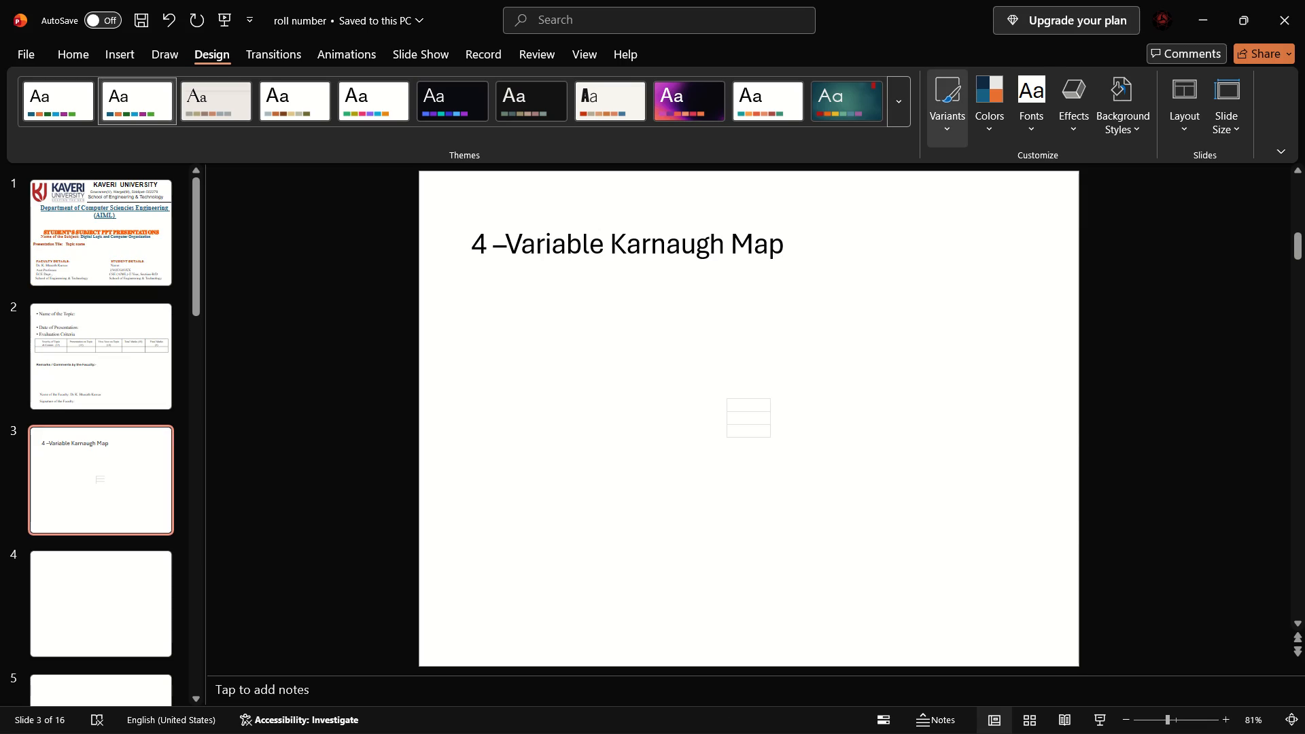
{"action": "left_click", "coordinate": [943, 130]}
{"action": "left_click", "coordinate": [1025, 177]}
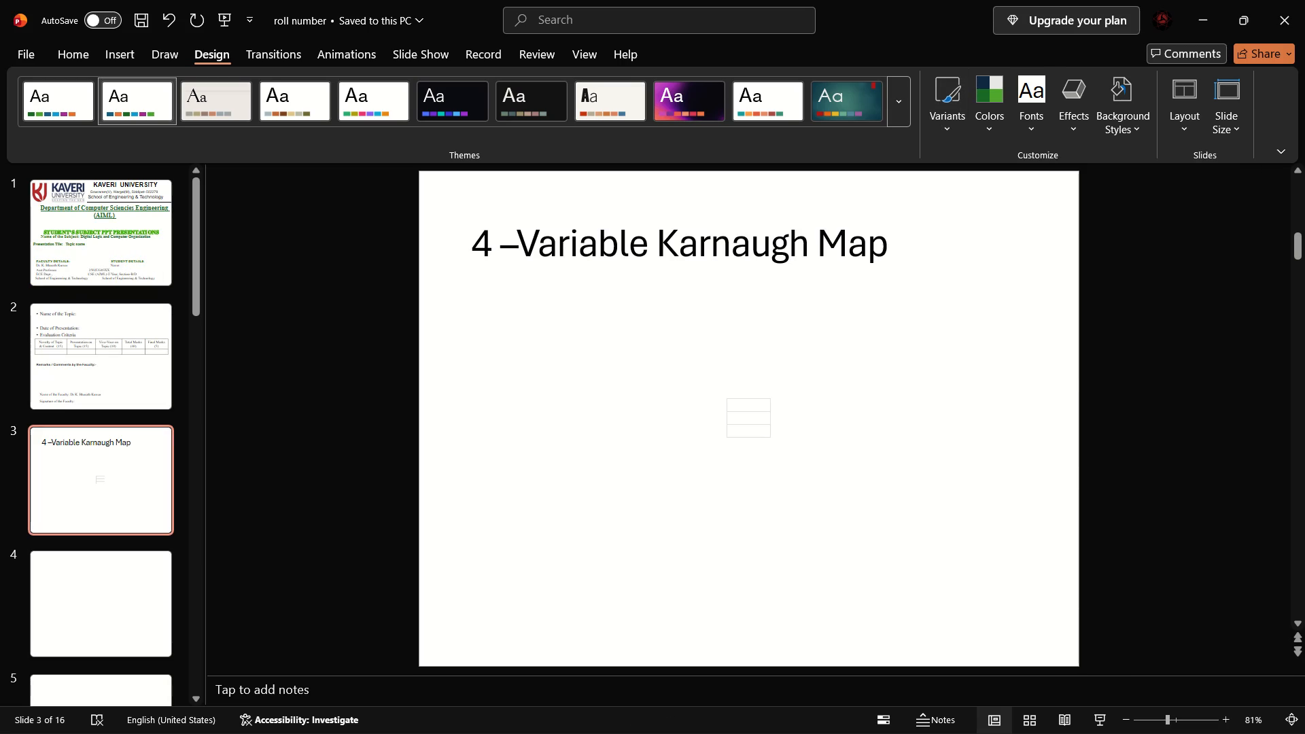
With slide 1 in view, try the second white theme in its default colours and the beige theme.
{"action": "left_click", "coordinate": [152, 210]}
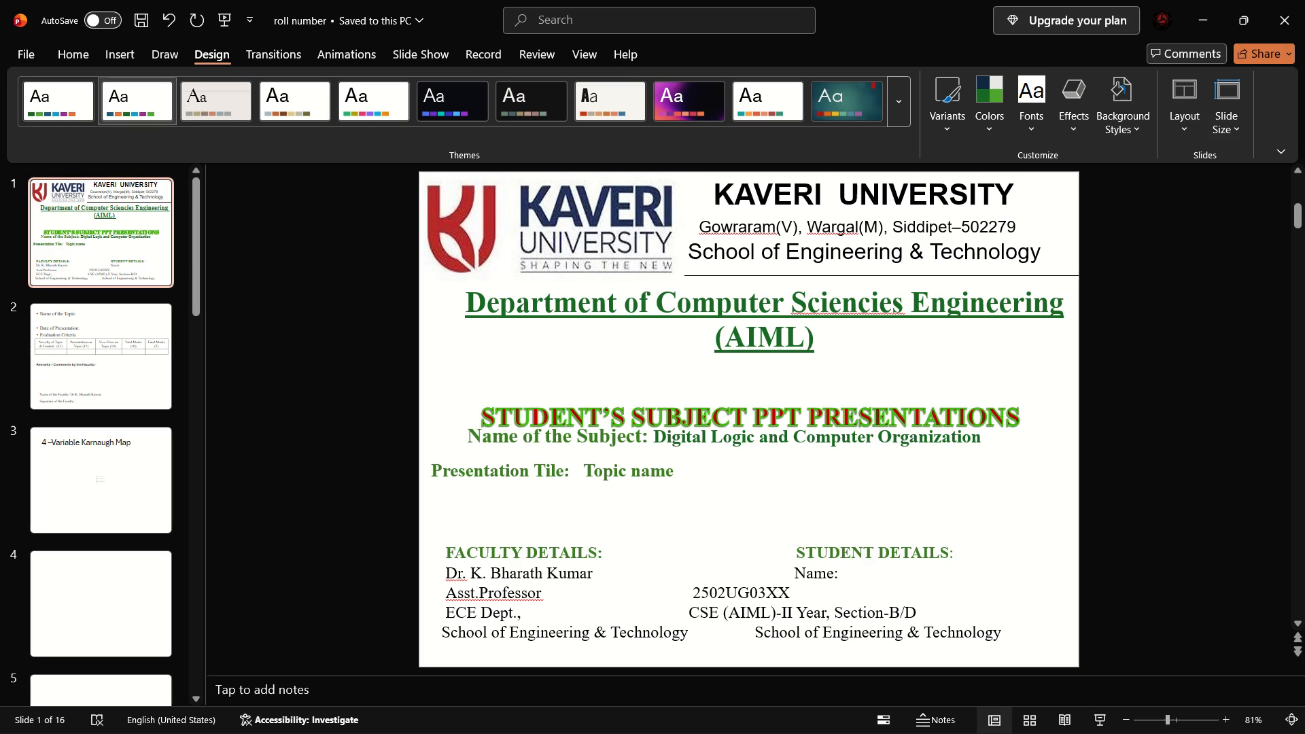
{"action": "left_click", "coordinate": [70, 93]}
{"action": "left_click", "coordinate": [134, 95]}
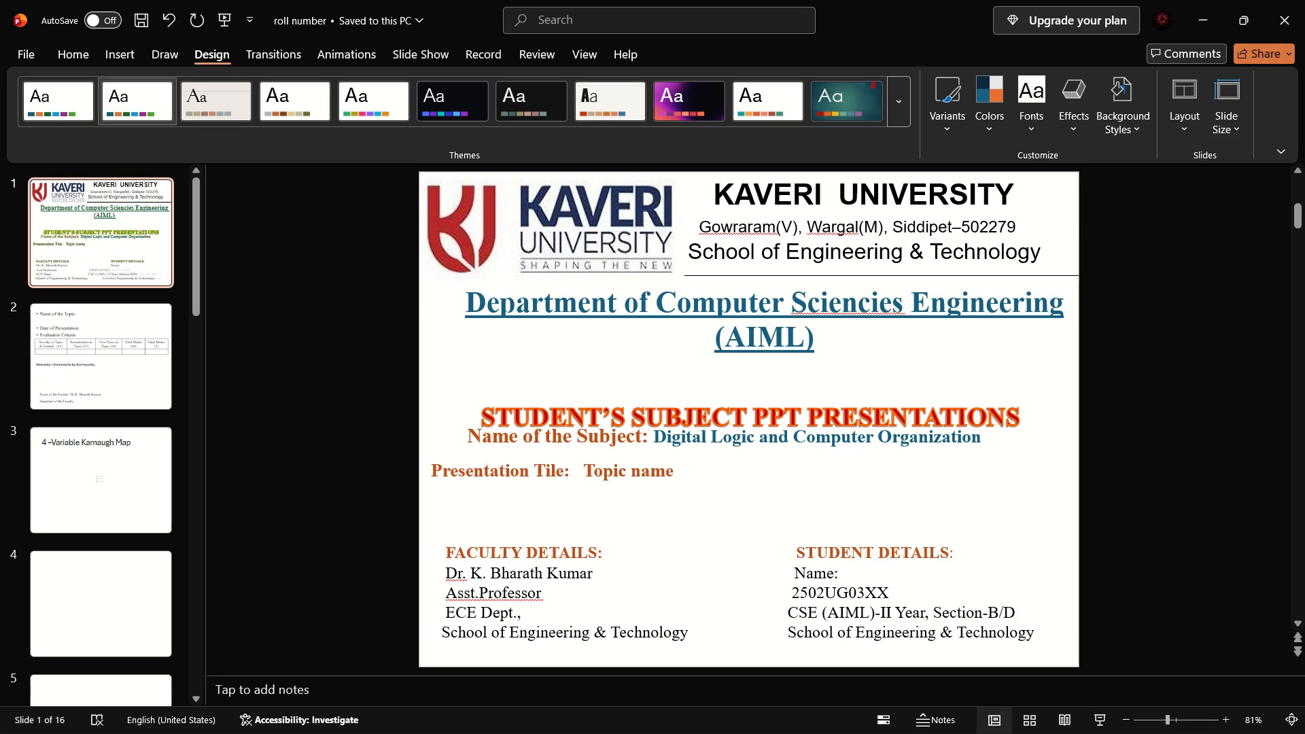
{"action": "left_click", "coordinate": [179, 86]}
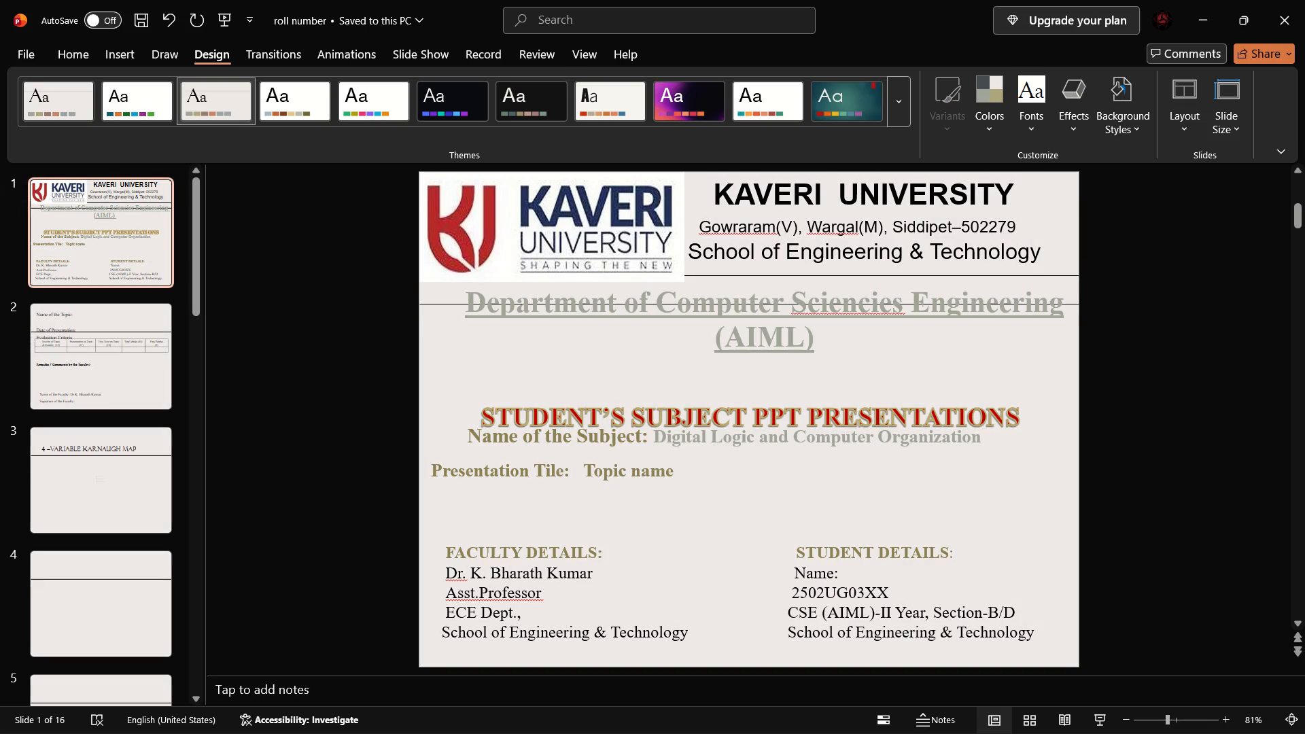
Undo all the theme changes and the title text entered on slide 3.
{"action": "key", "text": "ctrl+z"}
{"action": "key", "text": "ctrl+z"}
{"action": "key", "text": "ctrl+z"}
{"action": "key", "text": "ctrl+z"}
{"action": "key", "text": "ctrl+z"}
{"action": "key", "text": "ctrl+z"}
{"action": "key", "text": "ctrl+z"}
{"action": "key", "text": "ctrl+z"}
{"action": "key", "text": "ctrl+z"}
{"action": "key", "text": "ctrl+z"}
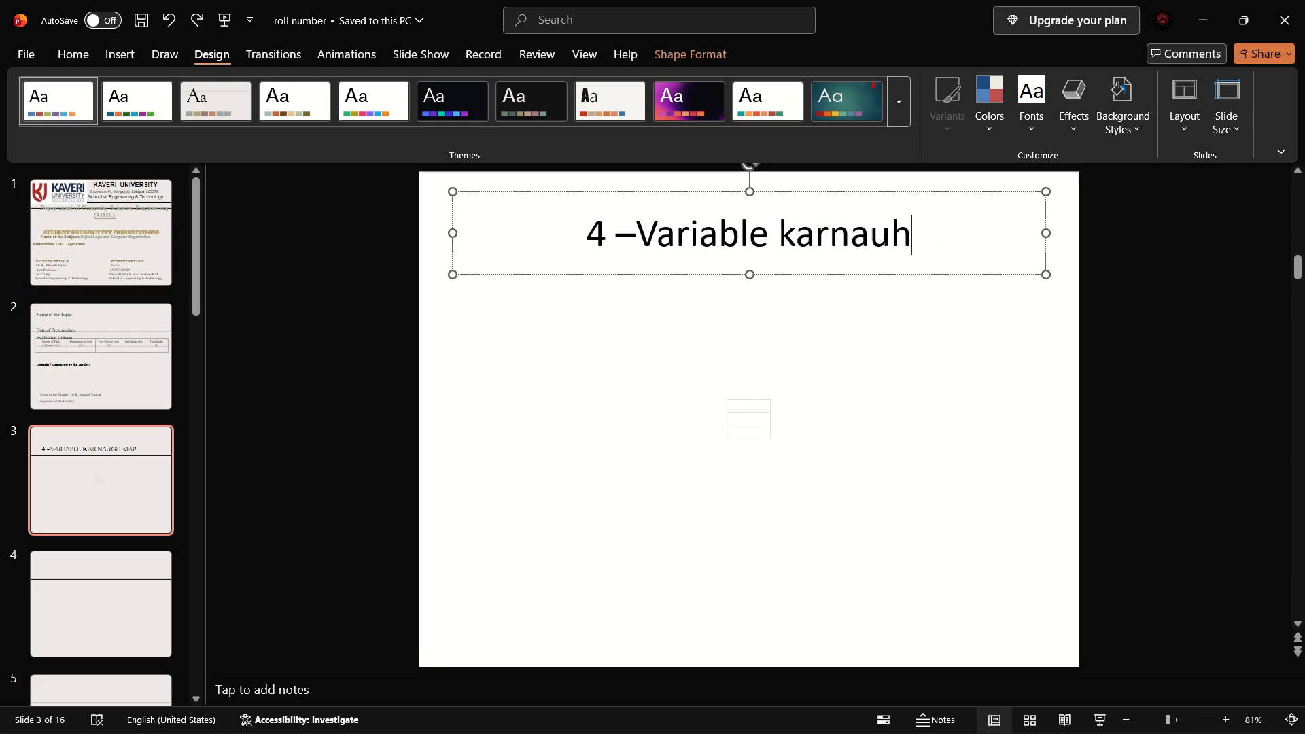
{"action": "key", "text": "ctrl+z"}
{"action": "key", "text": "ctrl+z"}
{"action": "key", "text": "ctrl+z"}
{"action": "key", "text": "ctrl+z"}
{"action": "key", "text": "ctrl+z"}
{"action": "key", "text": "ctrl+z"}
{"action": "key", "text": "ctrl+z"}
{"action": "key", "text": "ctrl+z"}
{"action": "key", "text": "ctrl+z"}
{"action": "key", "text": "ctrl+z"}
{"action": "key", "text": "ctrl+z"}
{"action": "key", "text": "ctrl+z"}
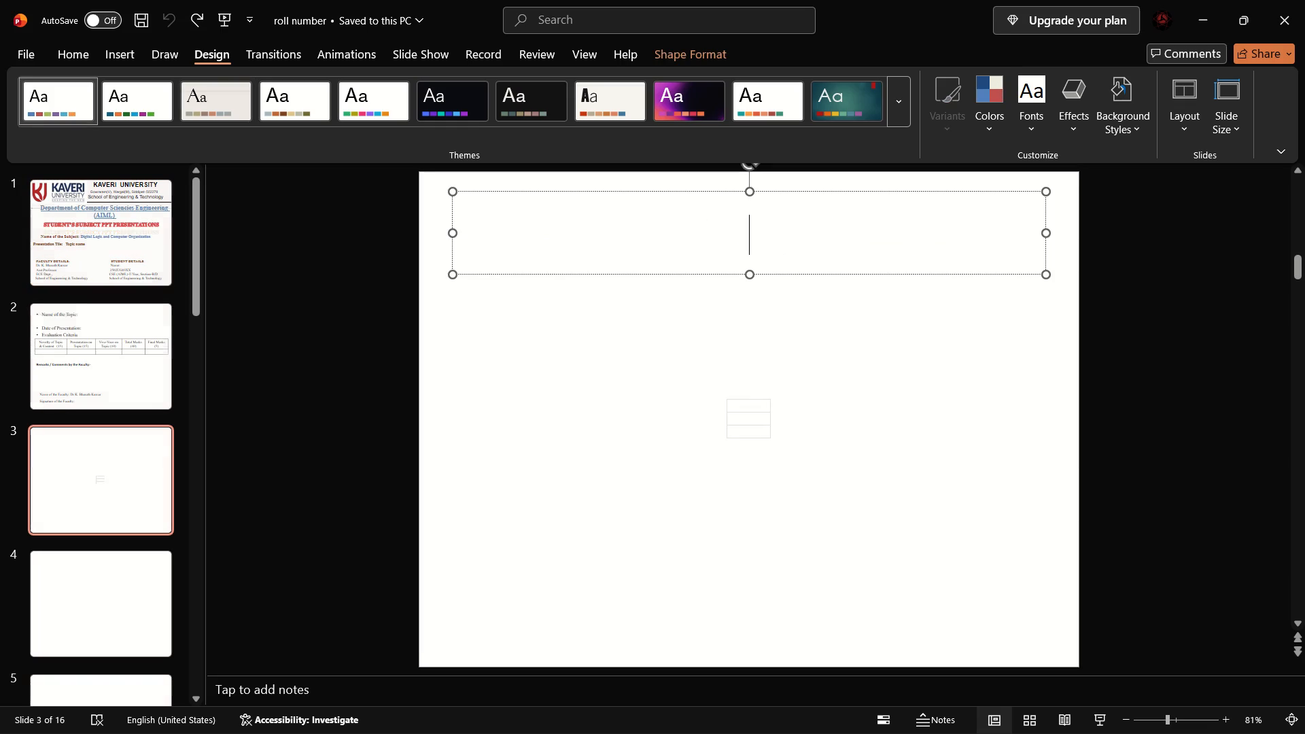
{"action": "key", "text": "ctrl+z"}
Enter the title "4-Variable karnaugh Map" on slide 3.
{"action": "left_click", "coordinate": [549, 246]}
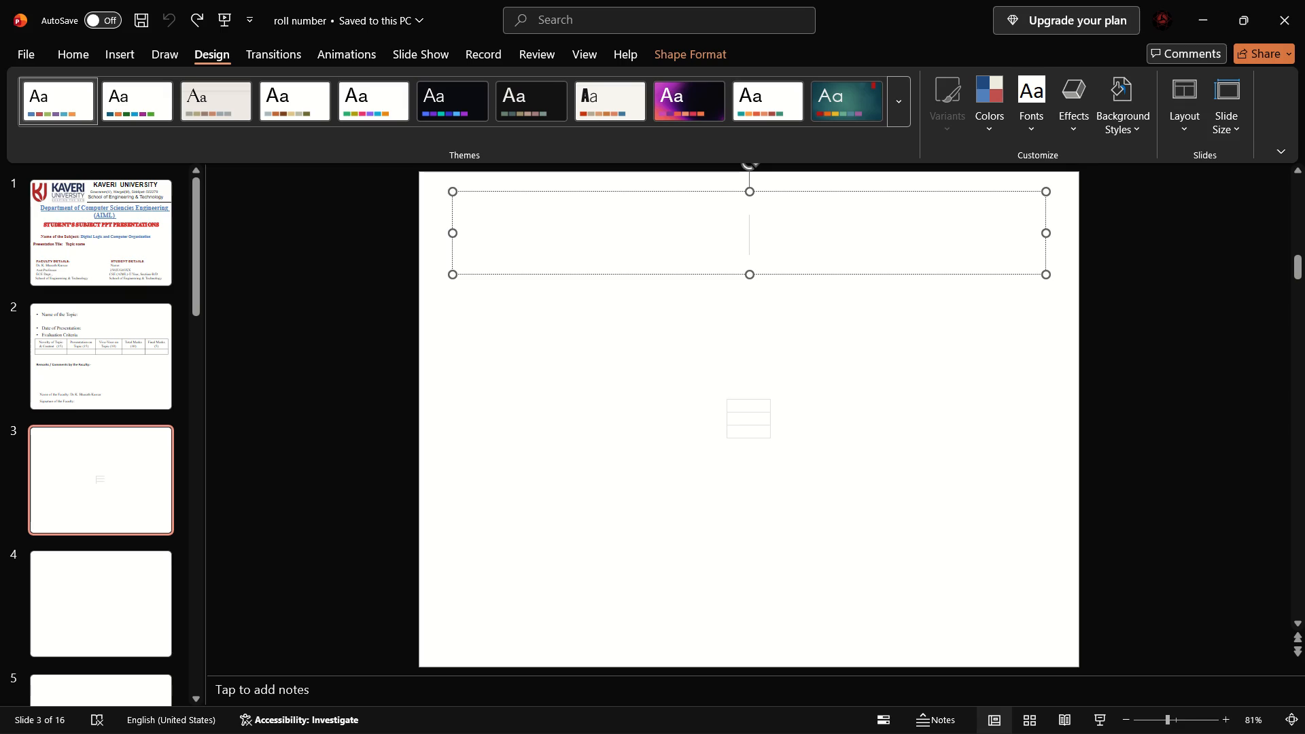
{"action": "key", "text": "4"}
{"action": "key", "text": "minus"}
{"action": "type", "text": "Variable karnaugh Map"}
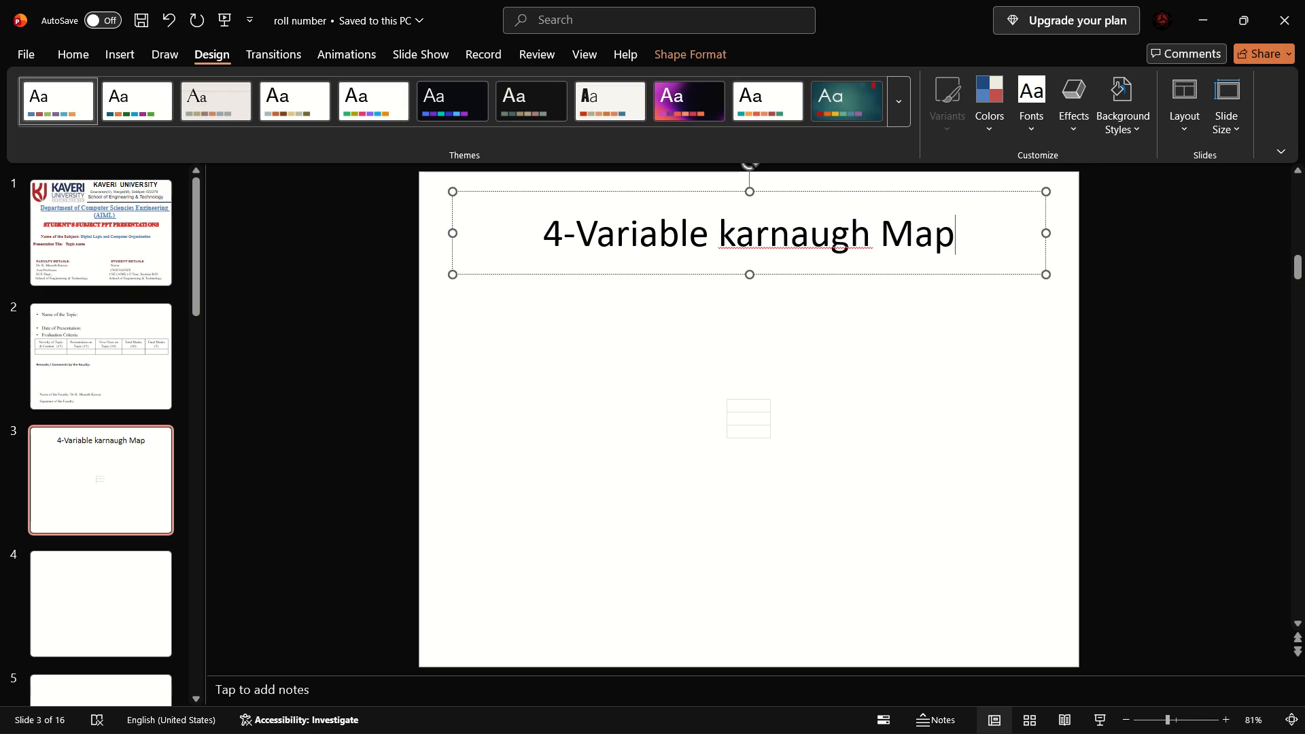
Shift the title box on slide 3 slightly and narrow it by moving its left edge inward.
{"action": "left_click_drag", "start_coordinate": [450, 225], "coordinate": [473, 227]}
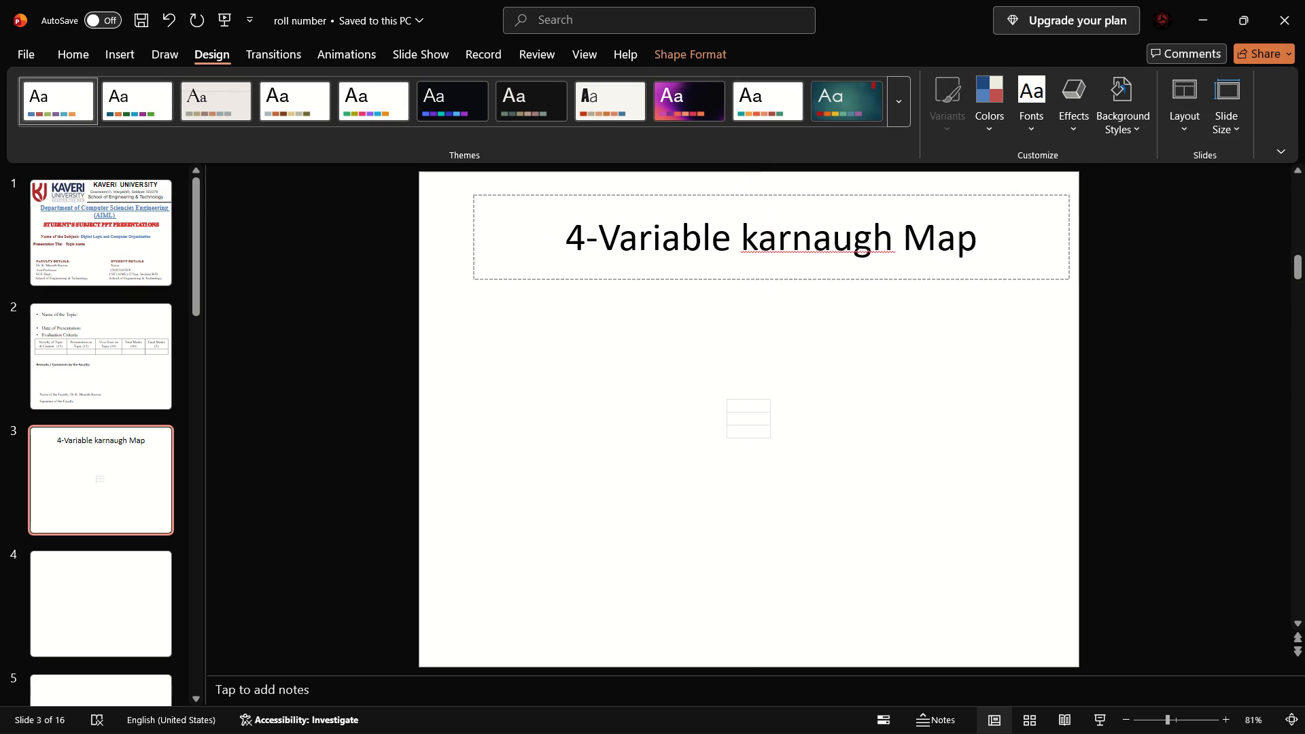
{"action": "left_click_drag", "start_coordinate": [473, 227], "coordinate": [460, 228]}
{"action": "left_click_drag", "start_coordinate": [459, 234], "coordinate": [539, 230]}
{"action": "left_click_drag", "start_coordinate": [771, 205], "coordinate": [756, 209]}
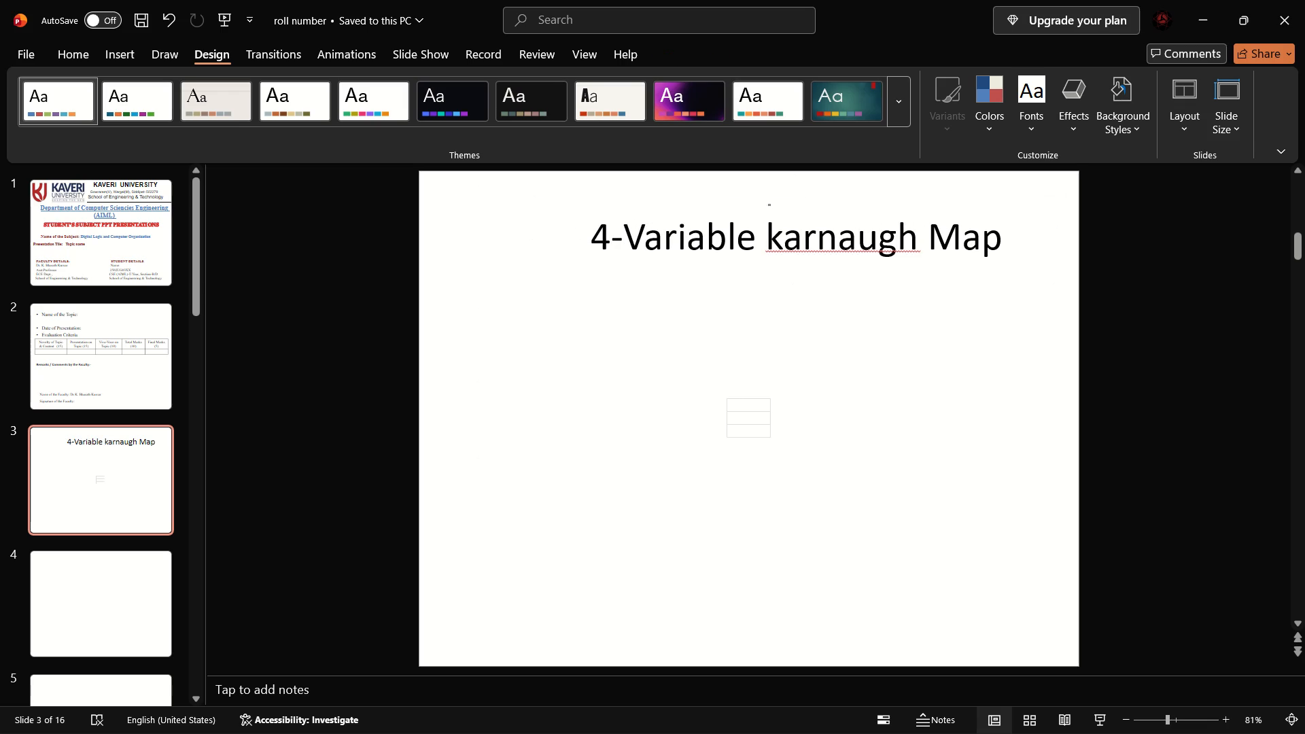
{"action": "left_click_drag", "start_coordinate": [756, 209], "coordinate": [735, 226]}
{"action": "left_click", "coordinate": [693, 285]}
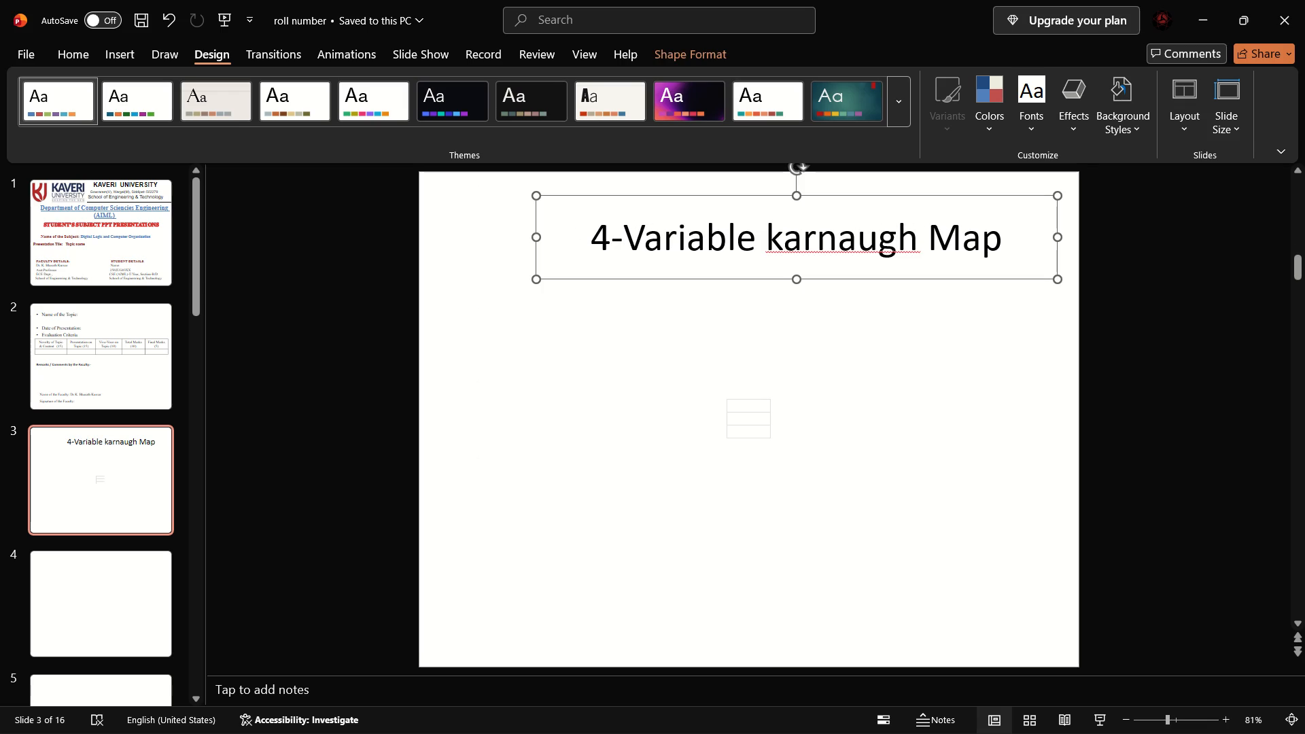
Add a new slide after slide 3.
{"action": "left_click", "coordinate": [120, 56]}
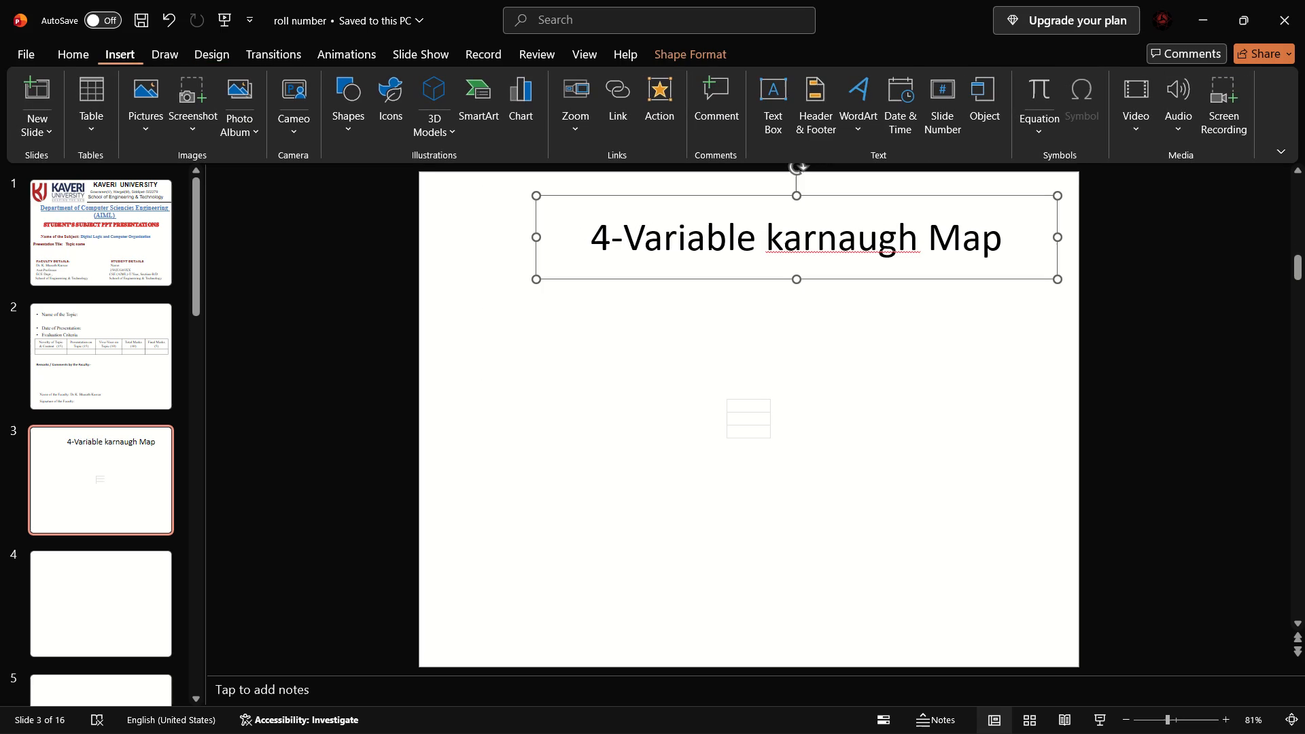
{"action": "left_click", "coordinate": [43, 98]}
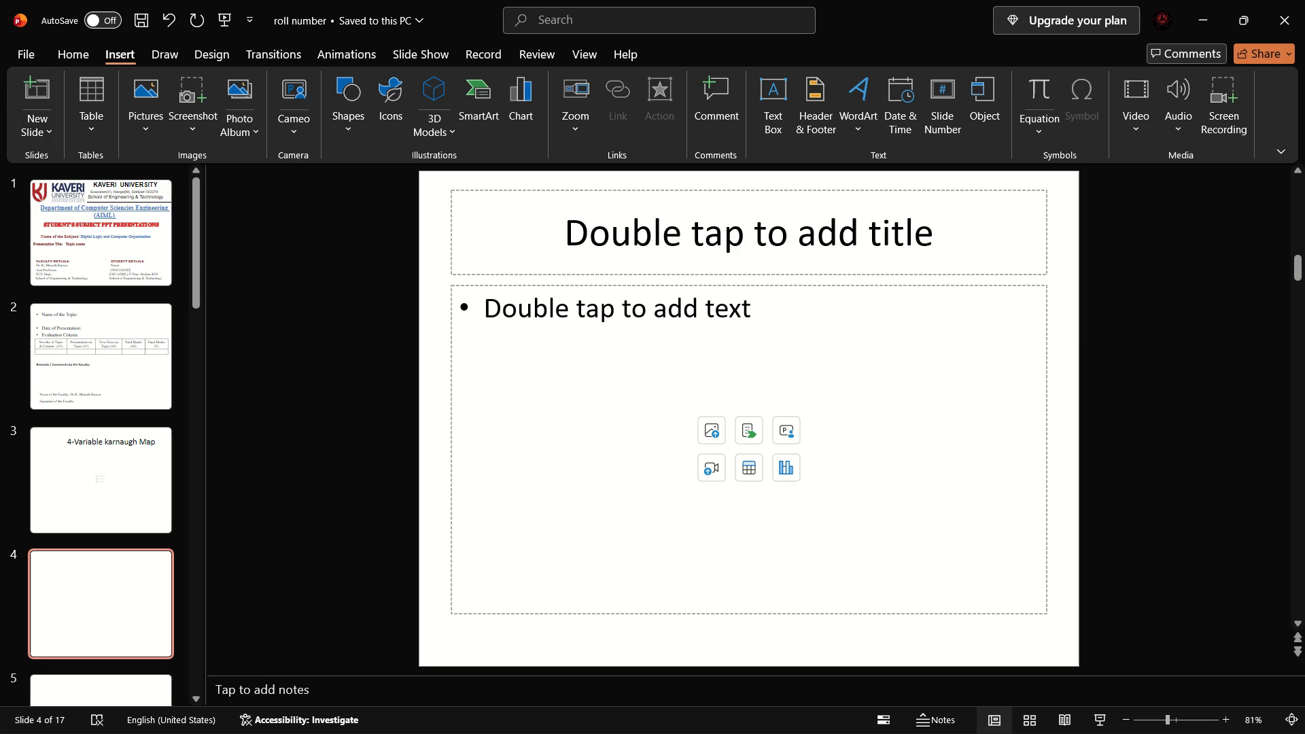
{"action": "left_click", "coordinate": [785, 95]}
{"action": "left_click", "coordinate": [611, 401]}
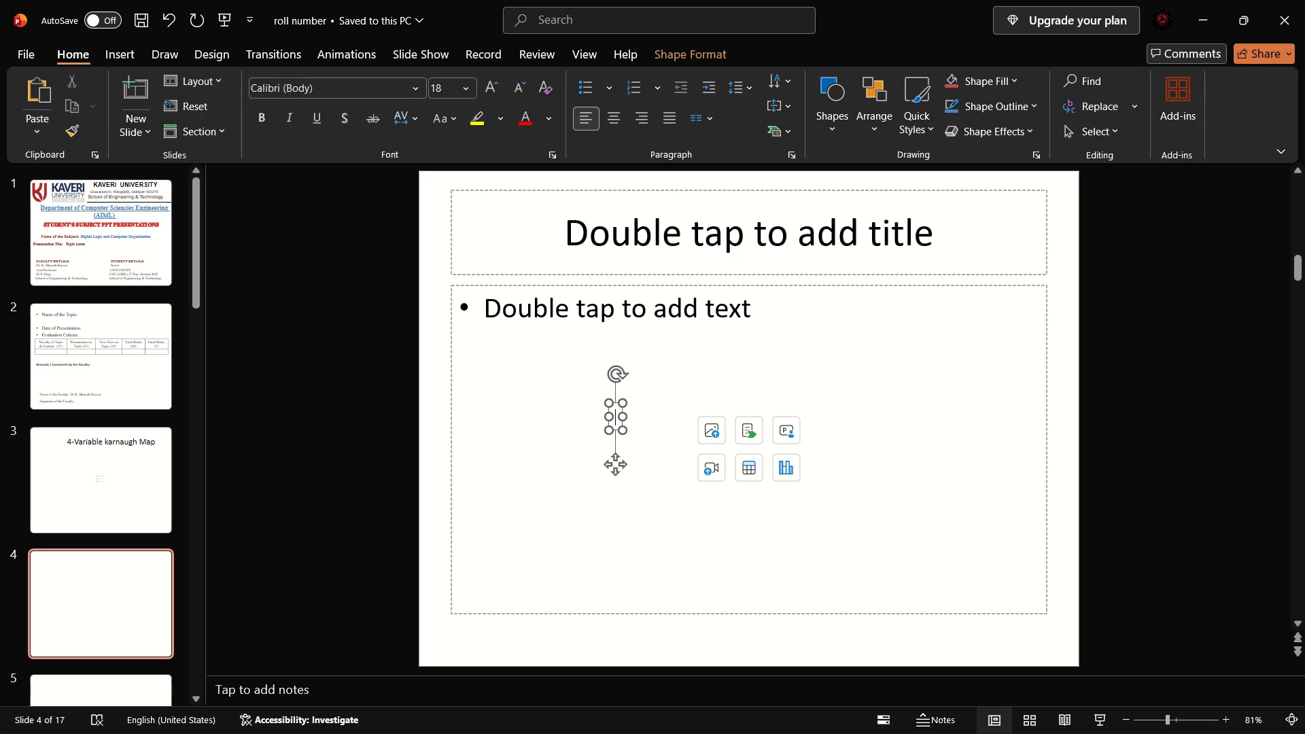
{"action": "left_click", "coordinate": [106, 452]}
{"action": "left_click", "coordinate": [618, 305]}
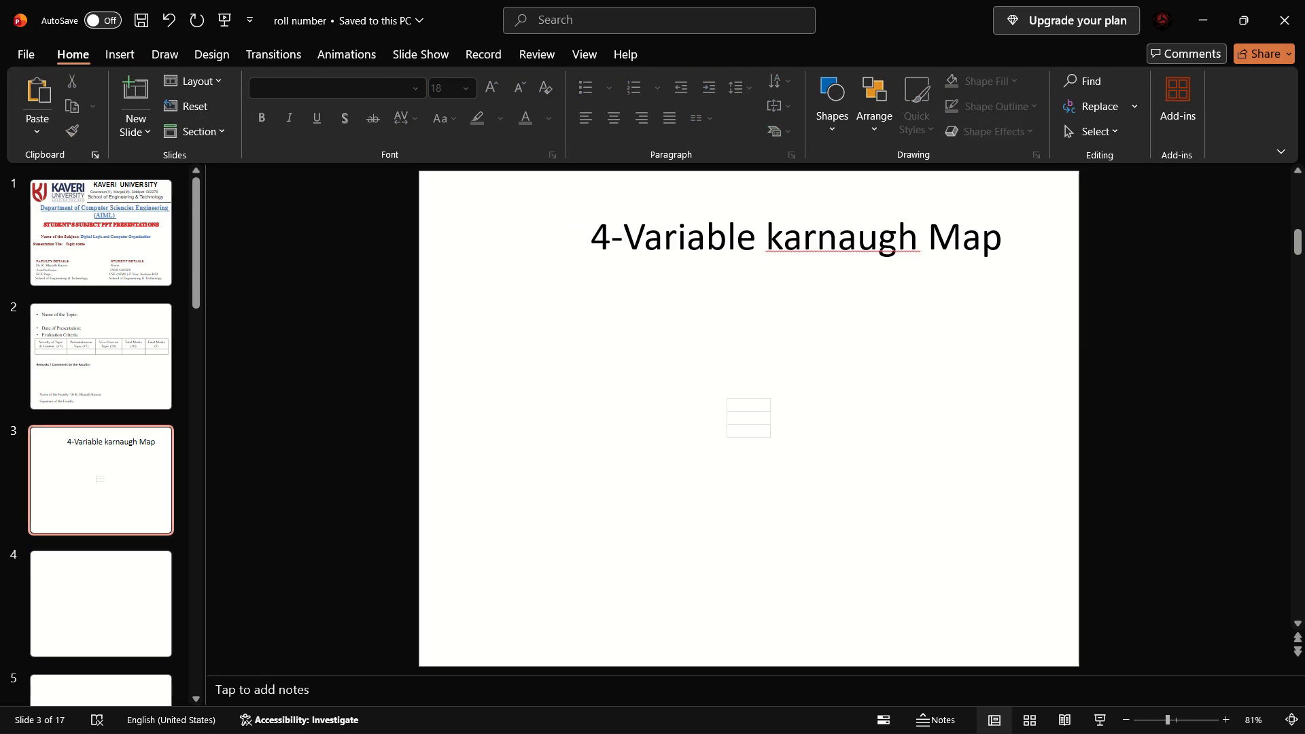
Draw a large text box on slide 3 below the title, covering most of the slide around the small table.
{"action": "left_click", "coordinate": [120, 59]}
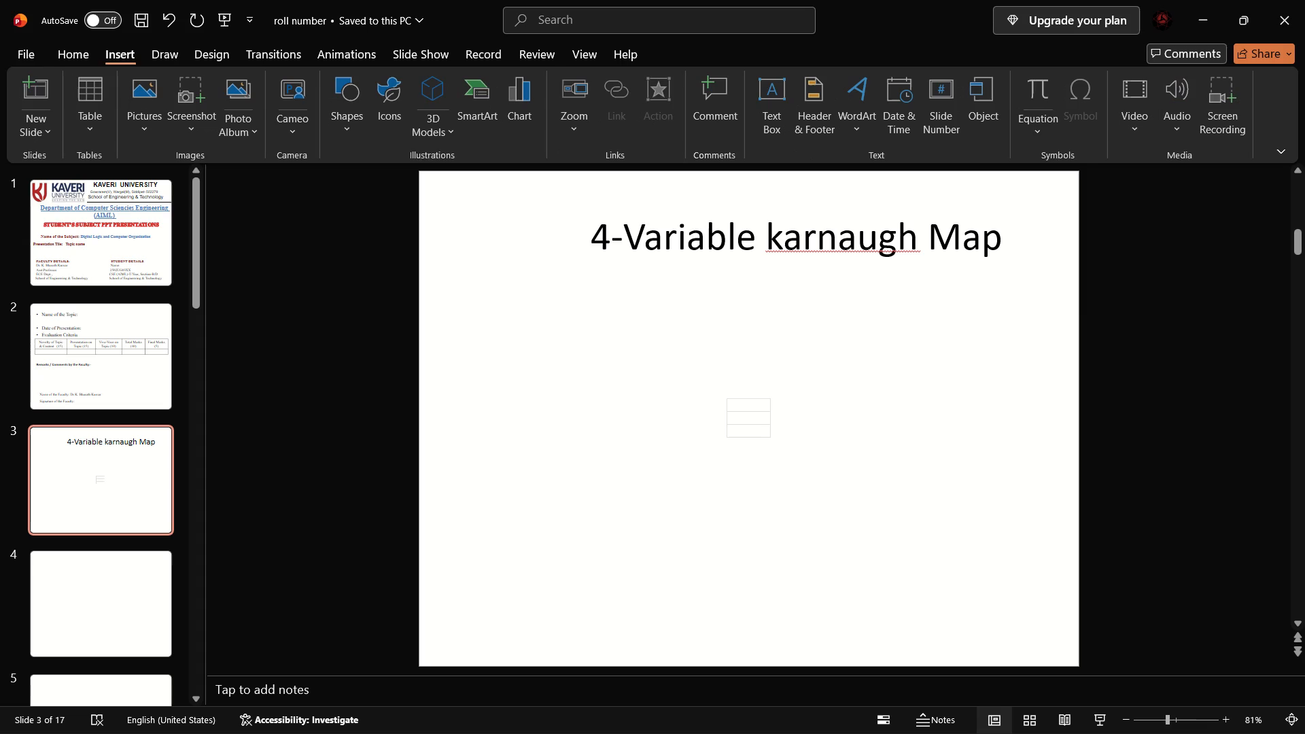
{"action": "left_click", "coordinate": [784, 115]}
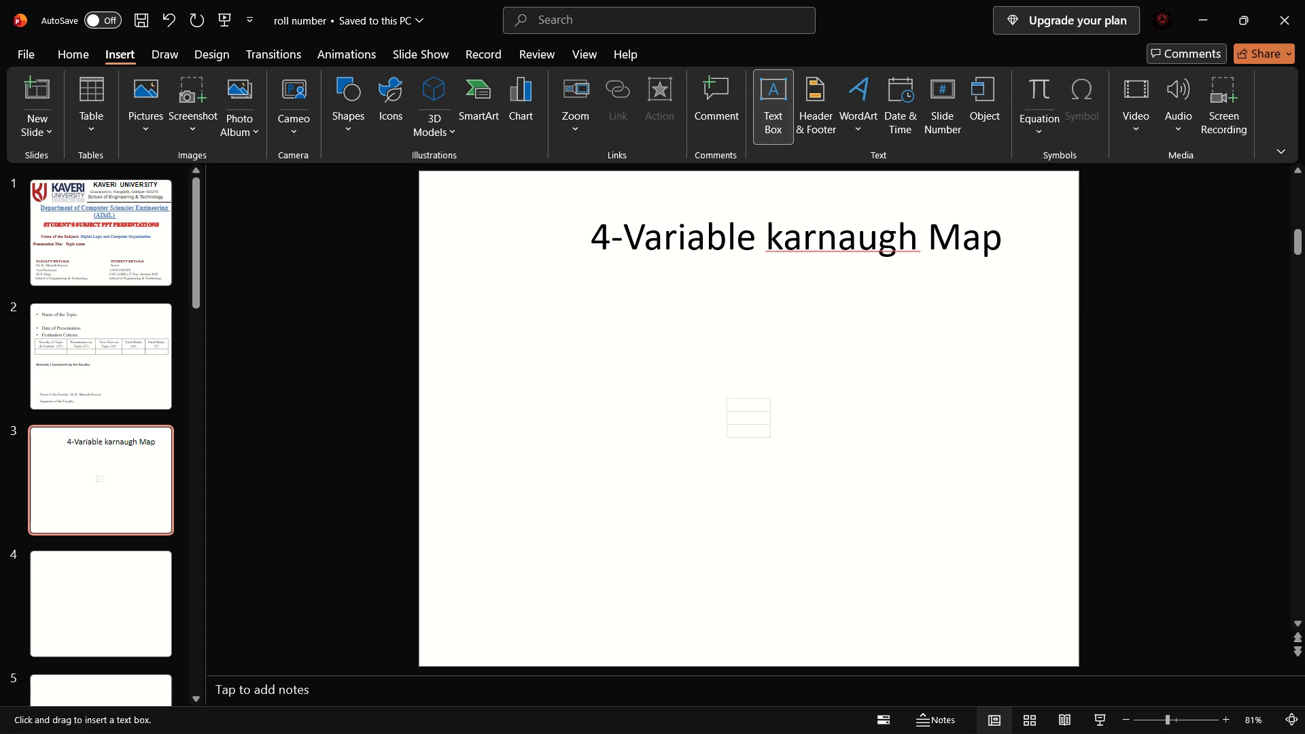
{"action": "left_click_drag", "start_coordinate": [460, 272], "coordinate": [981, 640]}
{"action": "scroll", "coordinate": [807, 545], "scroll_direction": "right", "scroll_amount": 1}
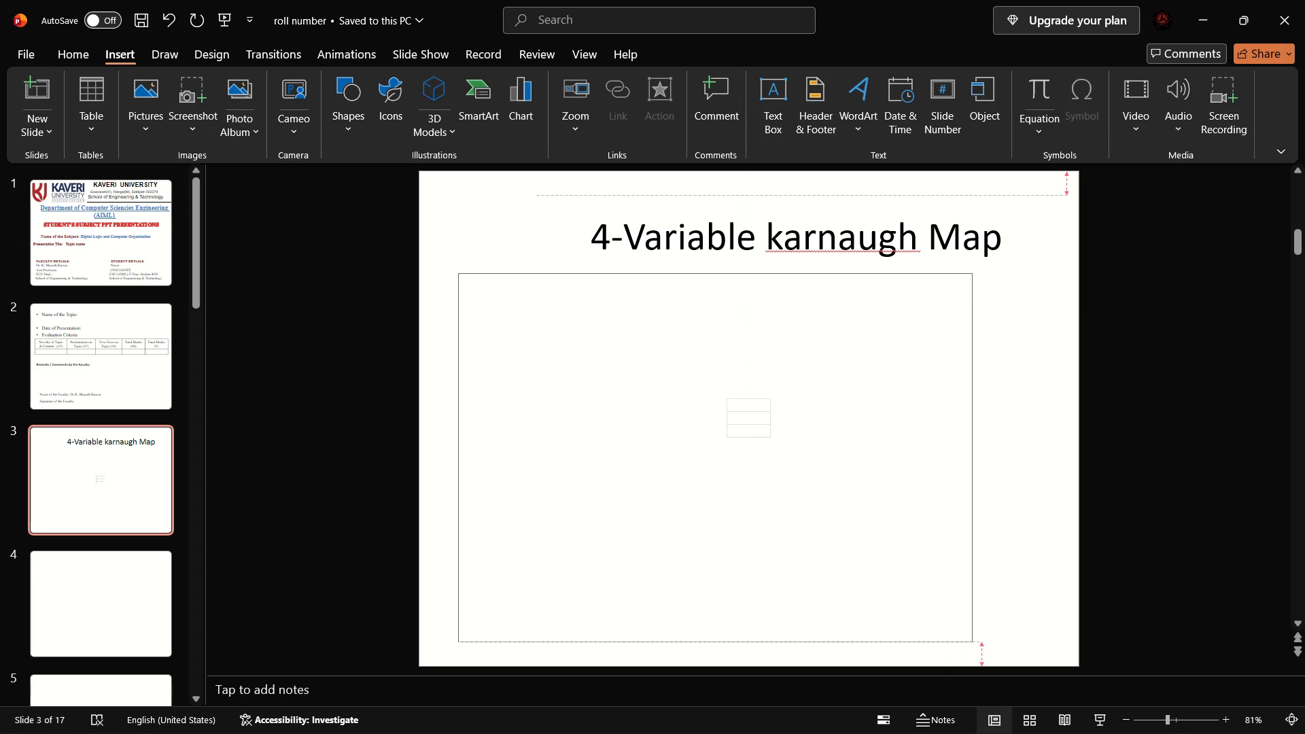
Finish drawing the text box below the title on slide 3, extending it toward the slide's right margin.
{"action": "left_click_drag", "start_coordinate": [981, 640], "coordinate": [1037, 646]}
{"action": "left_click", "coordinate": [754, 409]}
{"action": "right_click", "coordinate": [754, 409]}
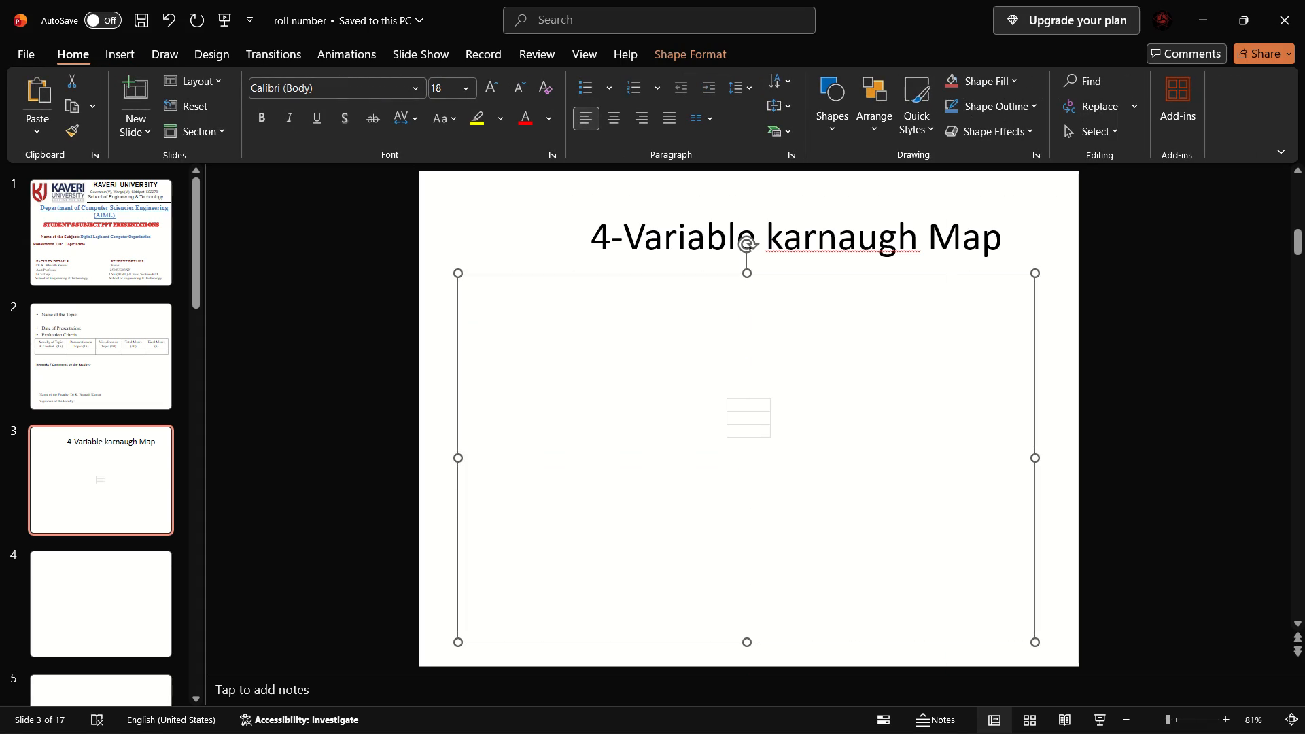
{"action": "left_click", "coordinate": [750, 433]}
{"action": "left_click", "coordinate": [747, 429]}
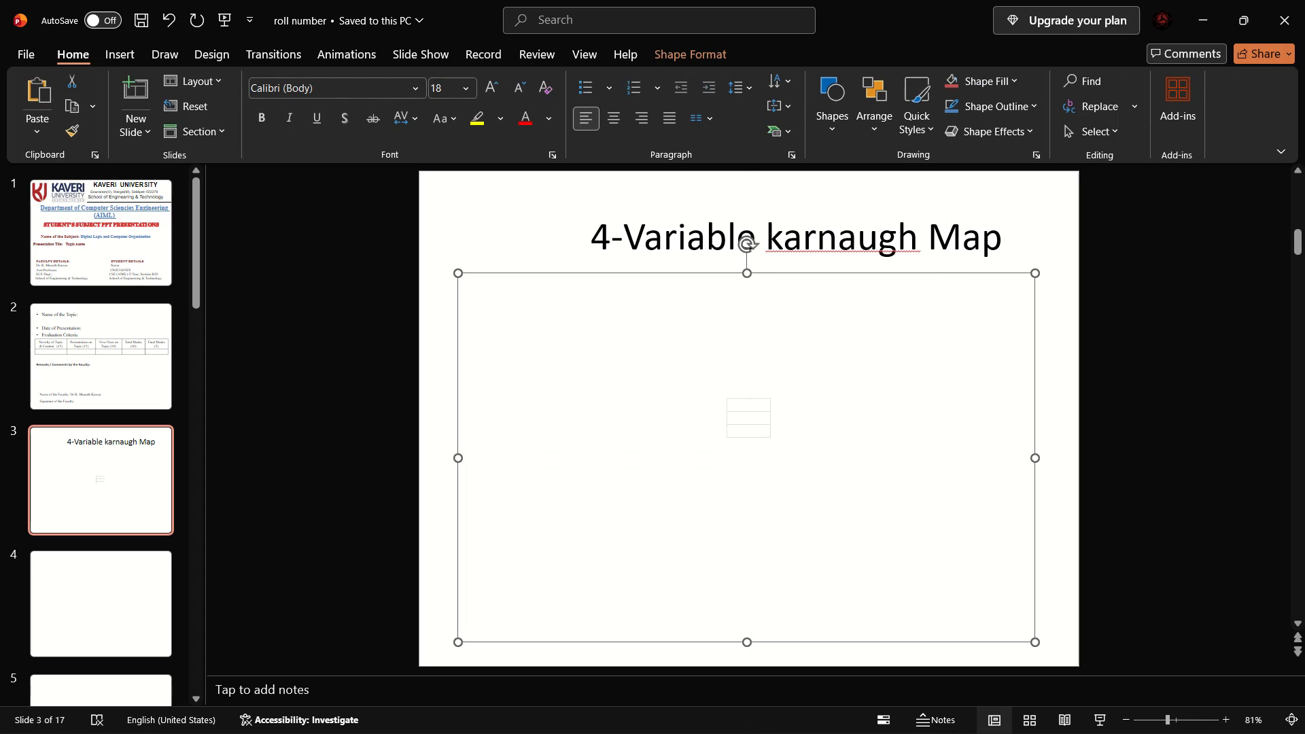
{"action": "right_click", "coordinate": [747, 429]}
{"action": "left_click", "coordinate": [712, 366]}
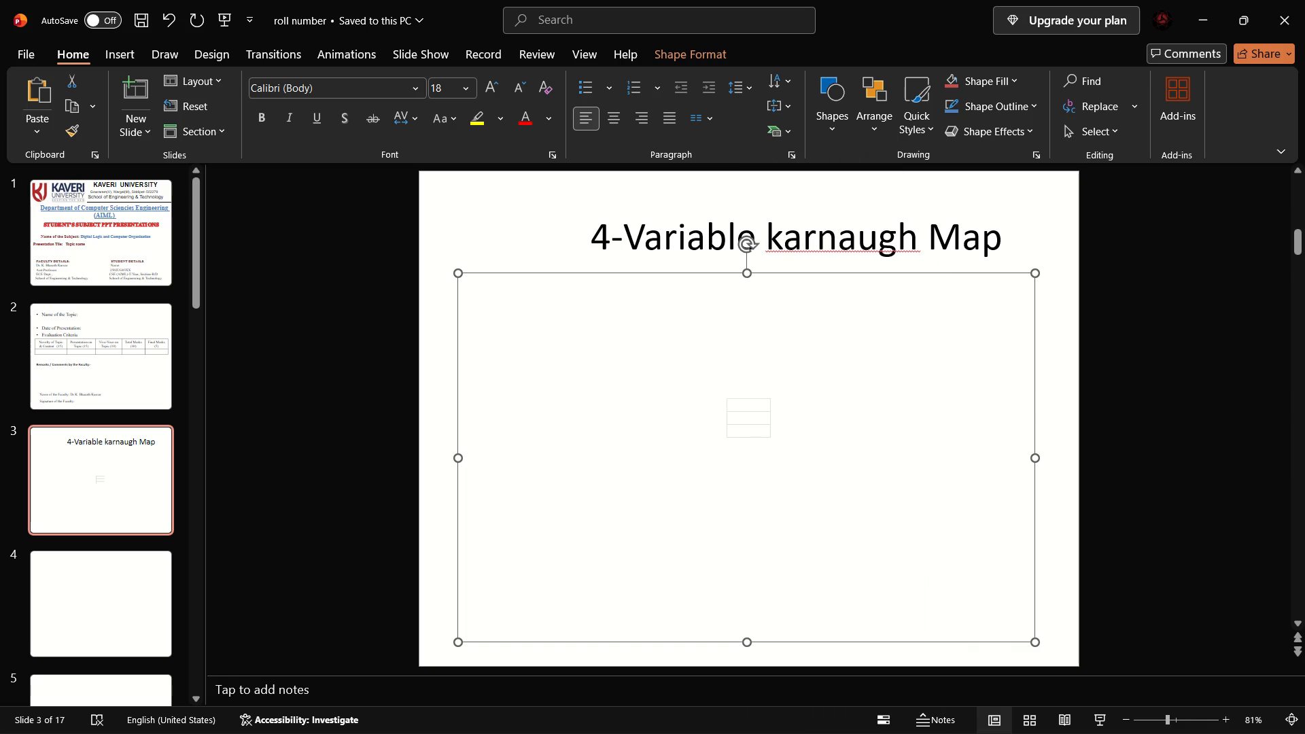
Enter "Intruduction to k-Map" as a single line in the text box below the title on slide 3.
{"action": "double_click", "coordinate": [521, 292]}
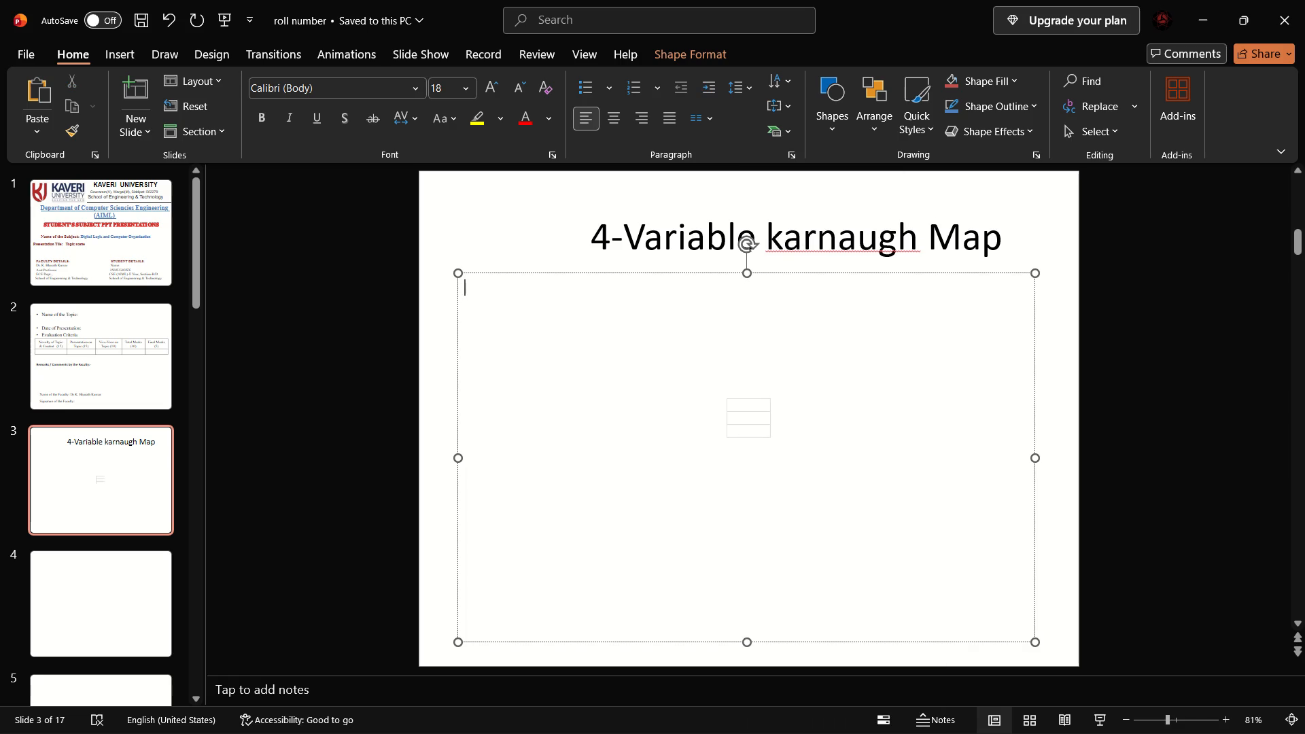
{"action": "type", "text": "Intodu"}
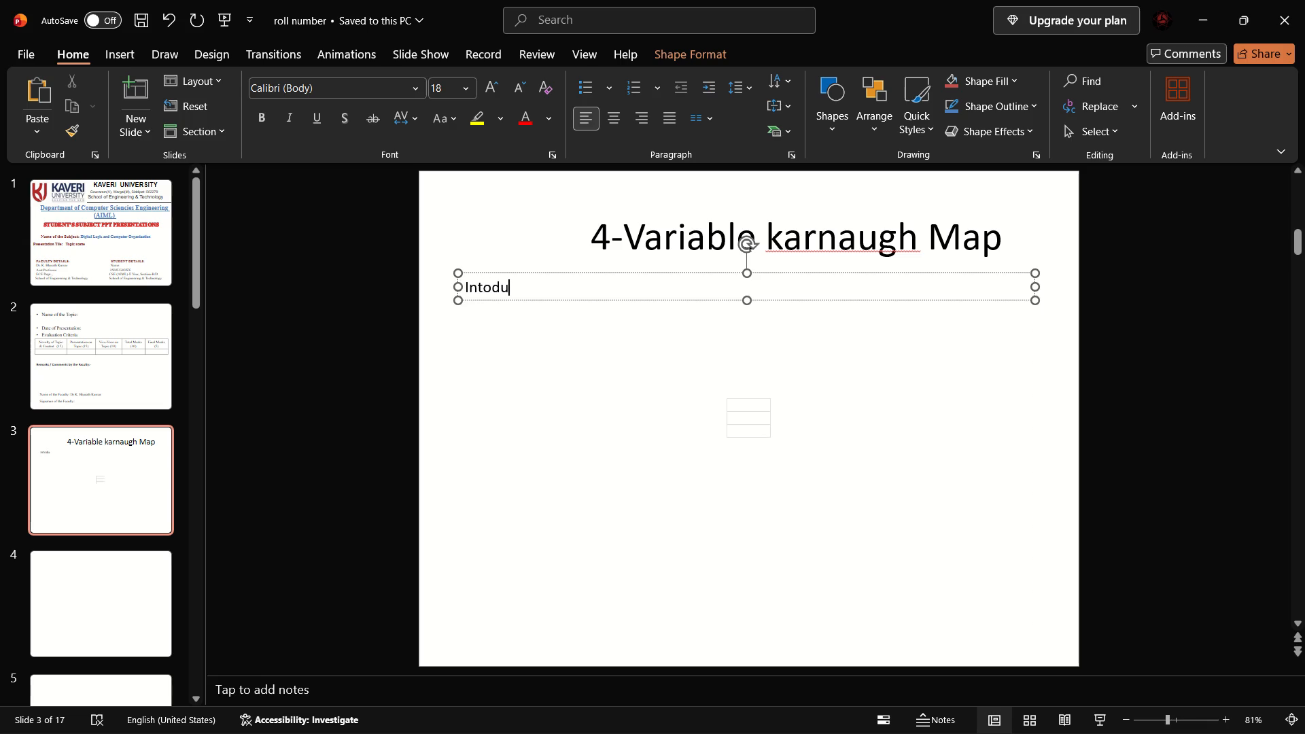
{"action": "key", "text": "BackSpace"}
{"action": "key", "text": "BackSpace"}
{"action": "key", "text": "BackSpace"}
{"action": "type", "text": "ruduction to"}
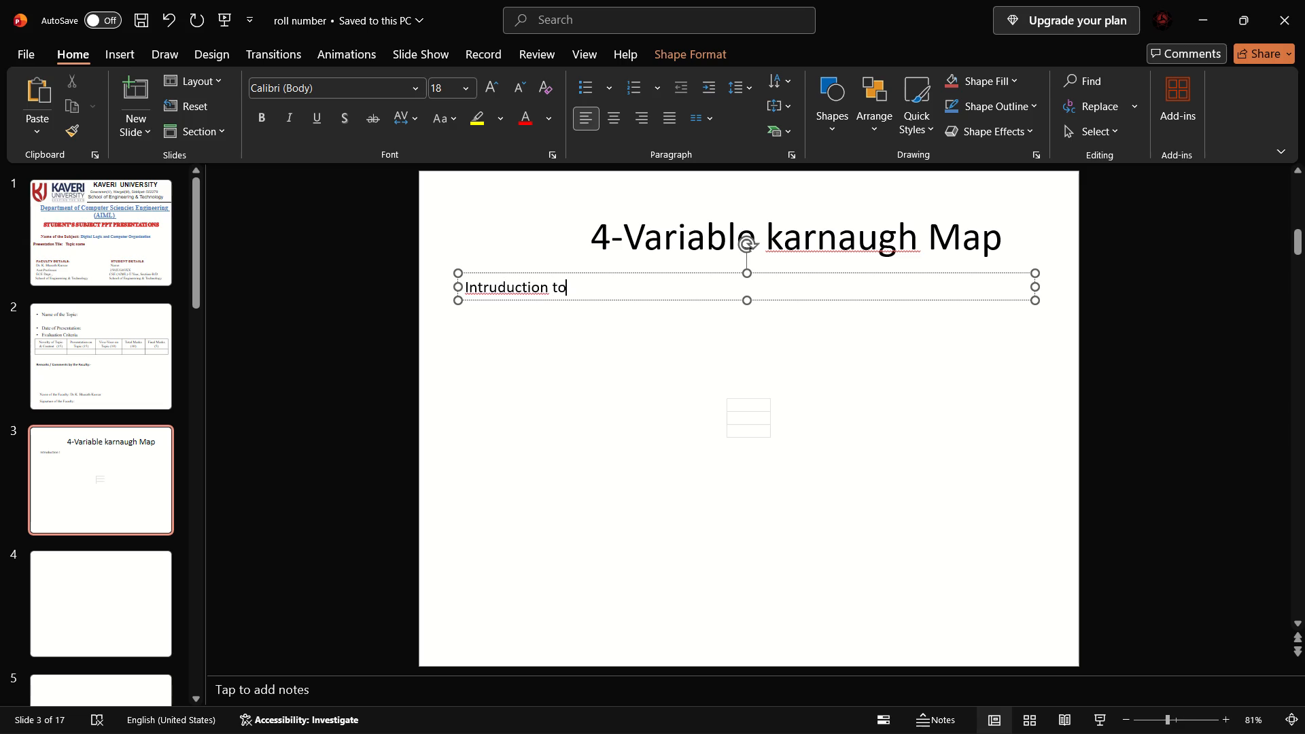
{"action": "key", "text": "space"}
{"action": "type", "text": "k"}
{"action": "key", "text": "space"}
{"action": "key", "text": "BackSpace"}
{"action": "key", "text": "minus"}
{"action": "type", "text": "Map"}
{"action": "key", "text": "Return"}
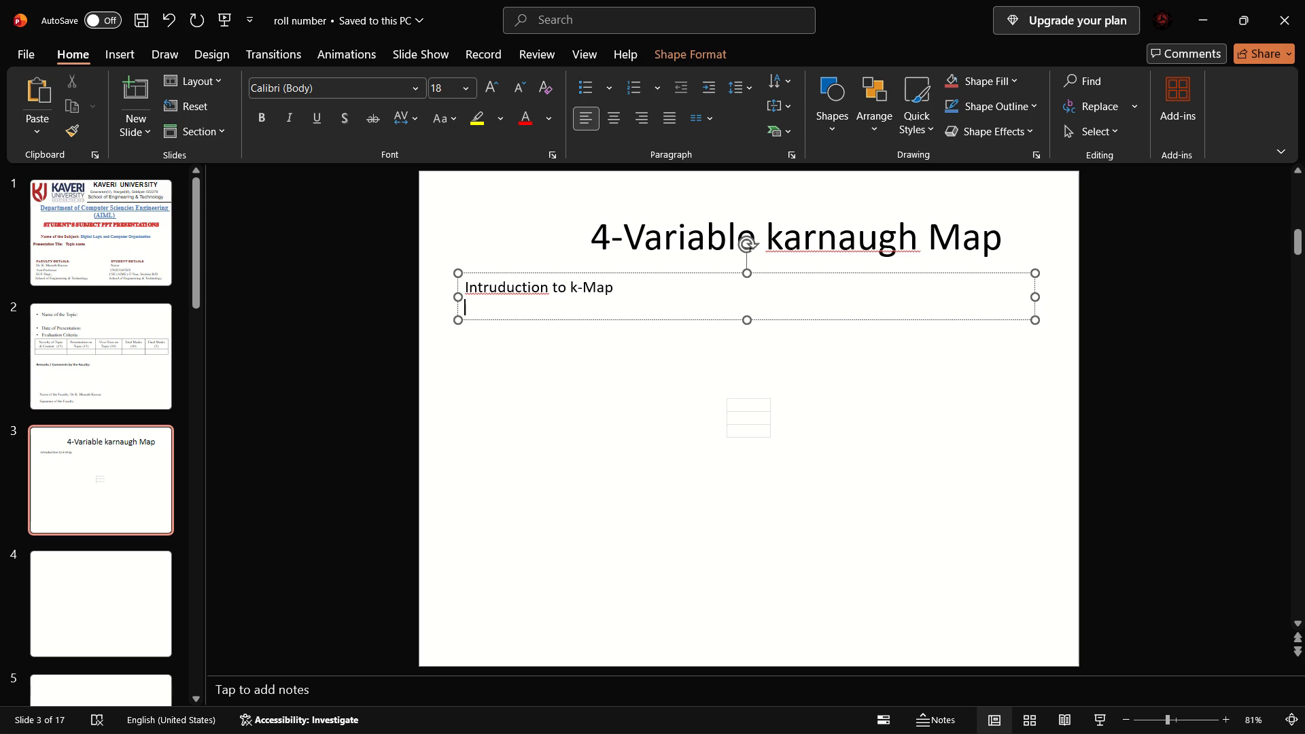
{"action": "key", "text": "Return"}
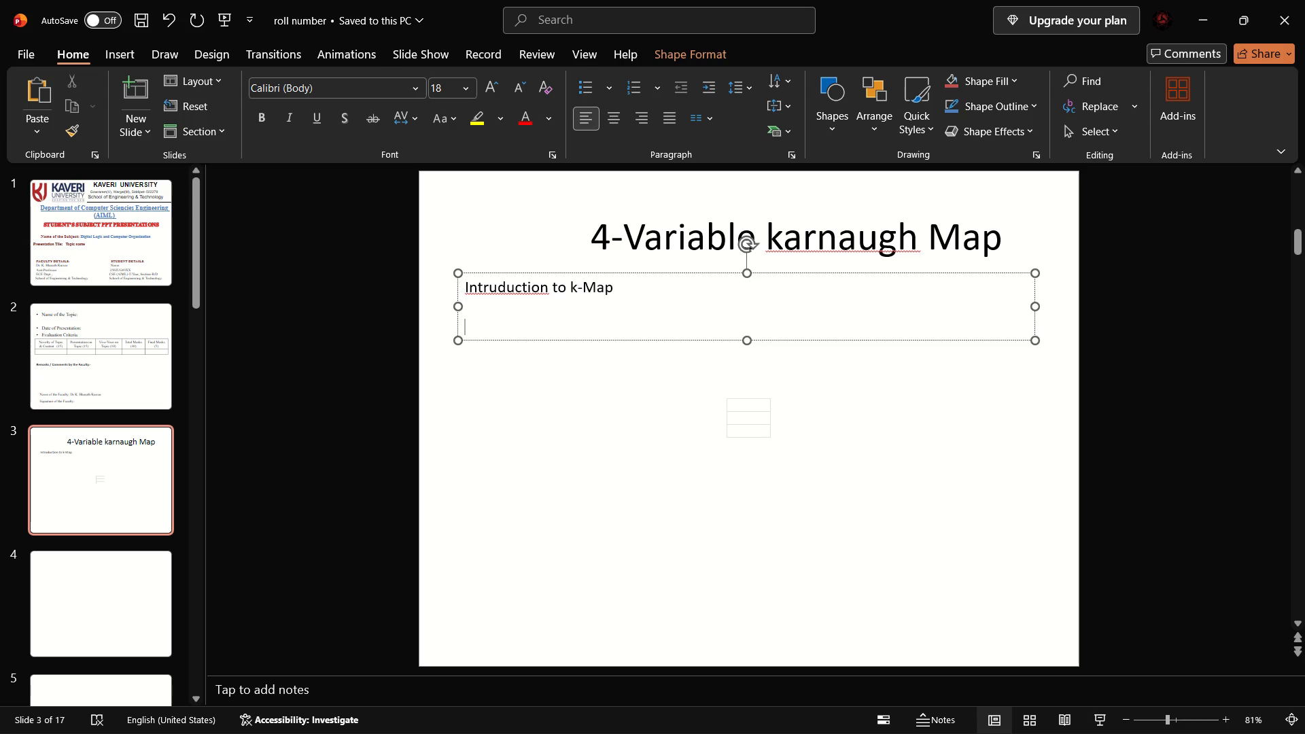
{"action": "key", "text": "BackSpace"}
{"action": "key", "text": "BackSpace"}
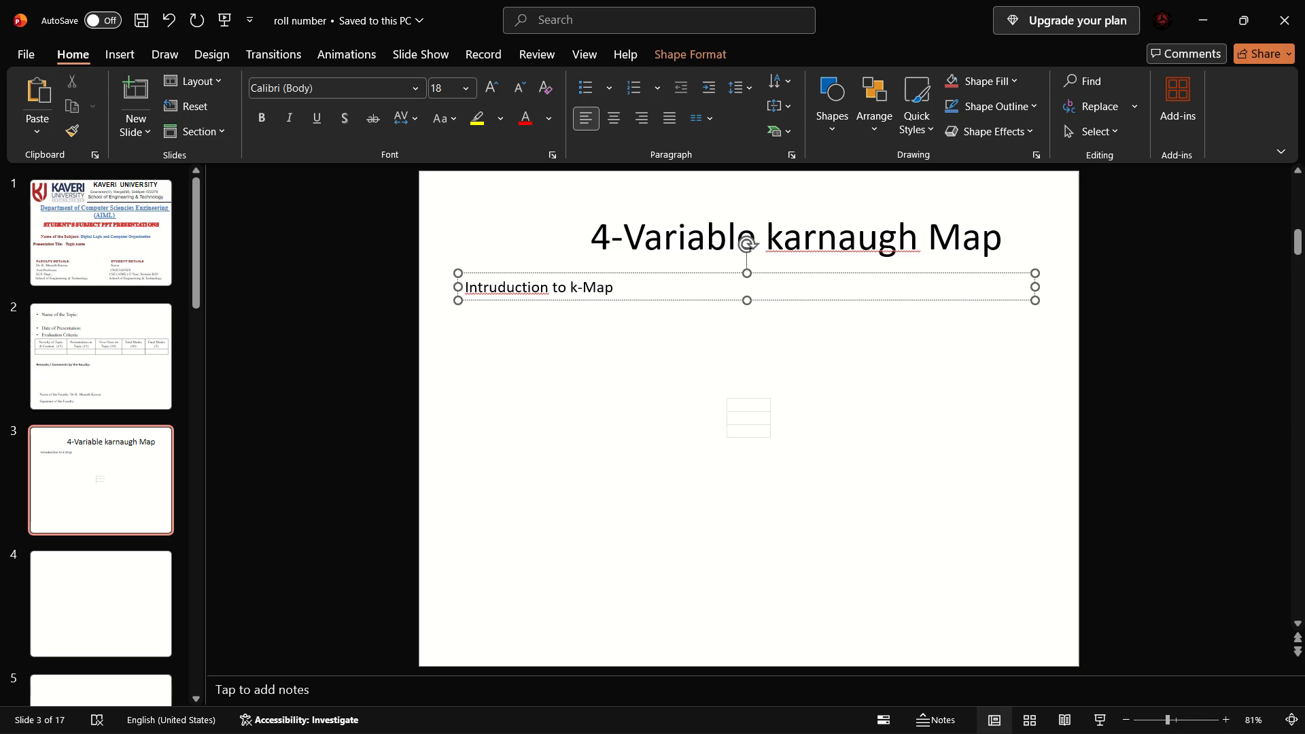
Set the font size of the whole "Intruduction to k-Map" line to 44.
{"action": "triple_click", "coordinate": [633, 284]}
{"action": "left_click", "coordinate": [633, 284]}
{"action": "double_click", "coordinate": [472, 288]}
{"action": "left_click_drag", "start_coordinate": [472, 288], "coordinate": [627, 345]}
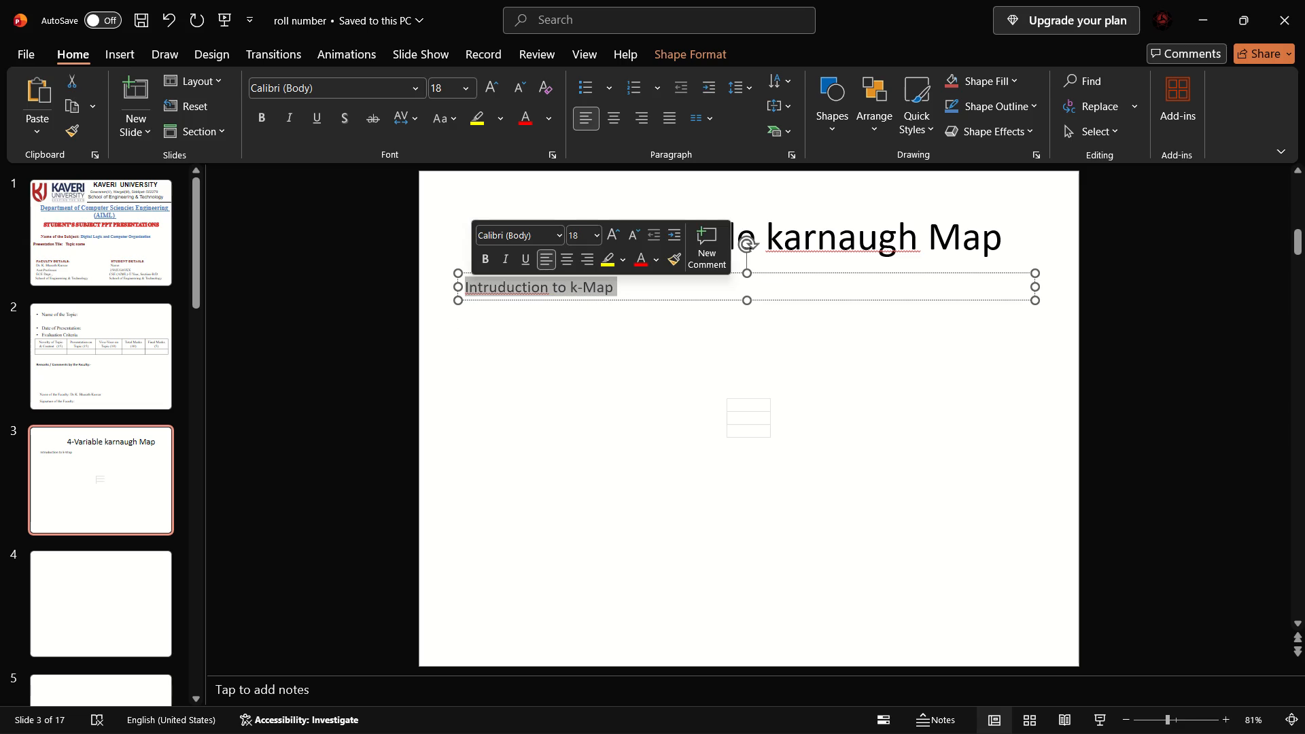
{"action": "left_click_drag", "start_coordinate": [627, 345], "coordinate": [619, 234]}
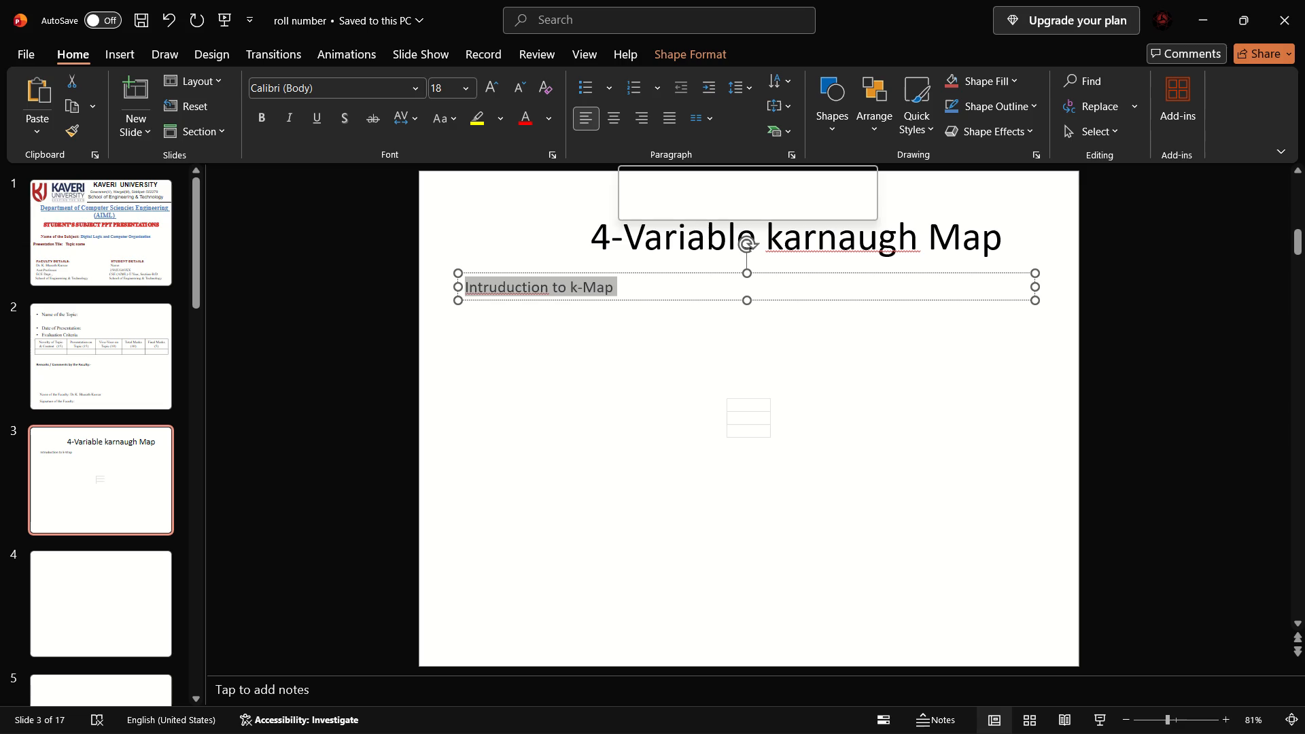
{"action": "triple_click", "coordinate": [591, 285]}
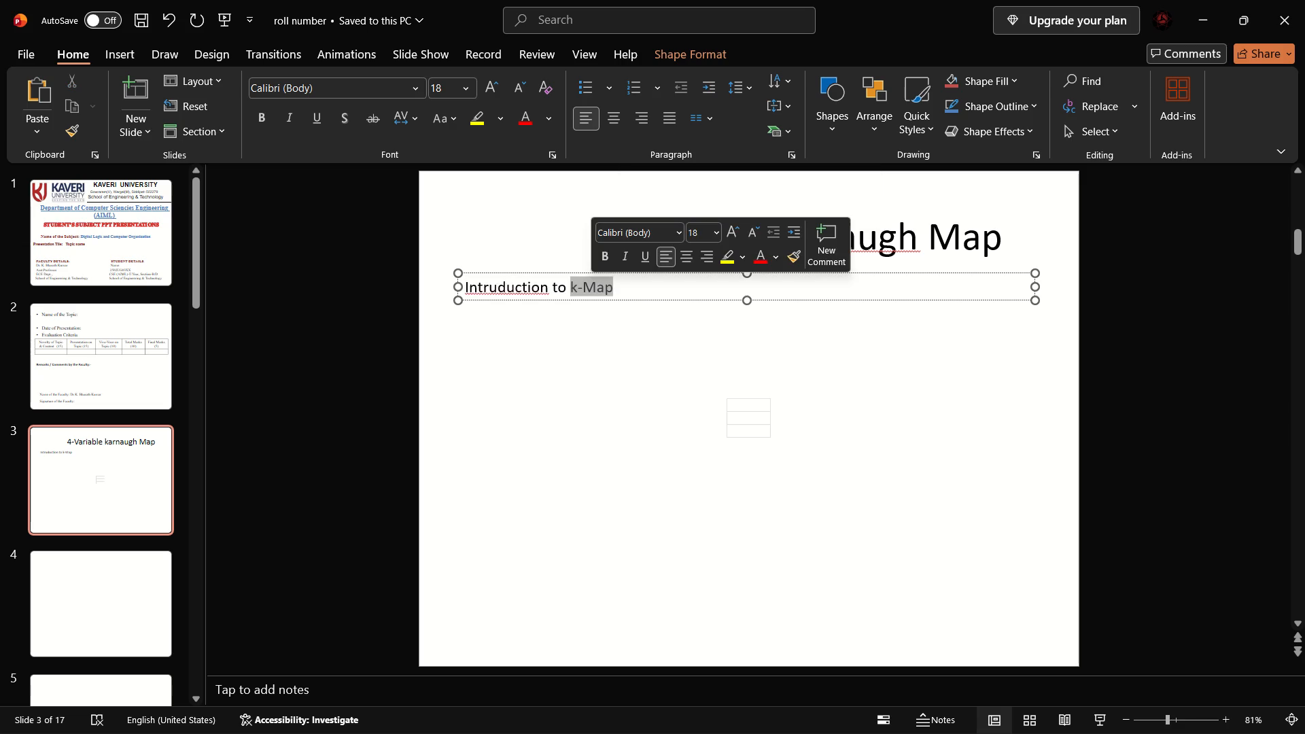
{"action": "left_click", "coordinate": [591, 285]}
{"action": "double_click", "coordinate": [591, 285]}
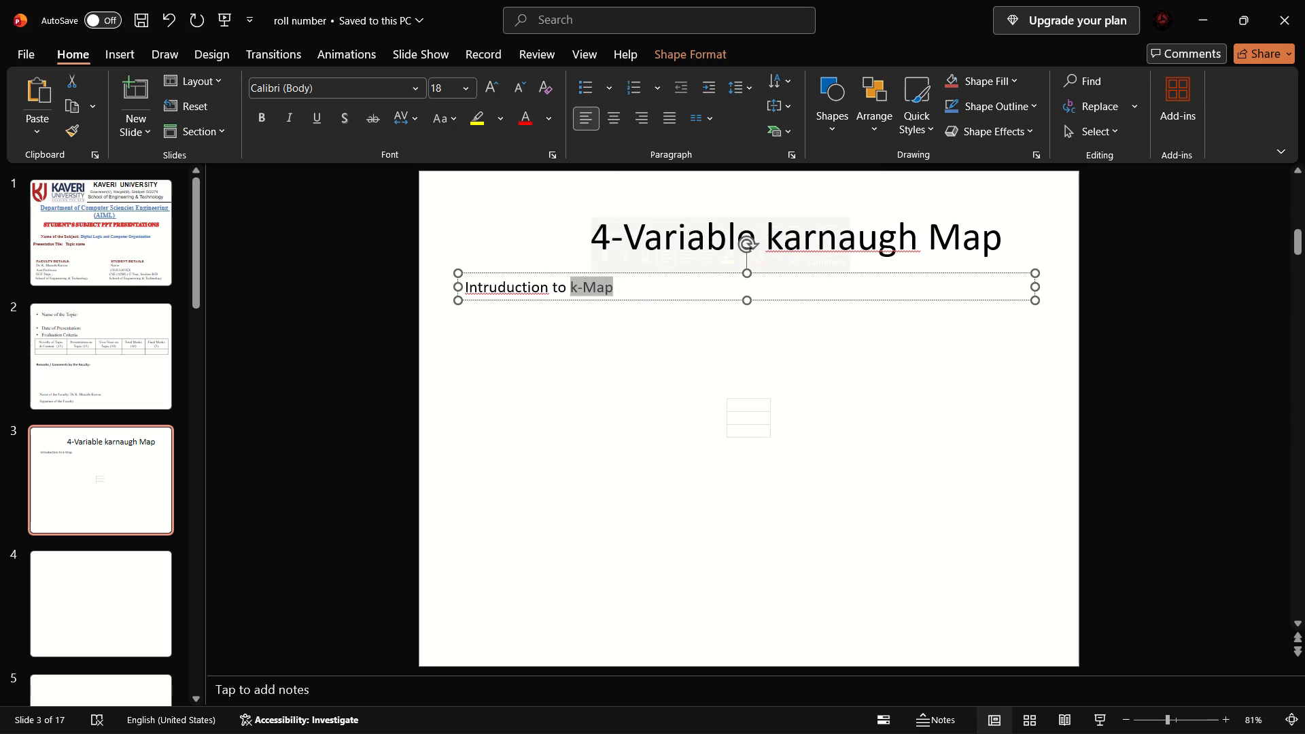
{"action": "triple_click", "coordinate": [478, 283]}
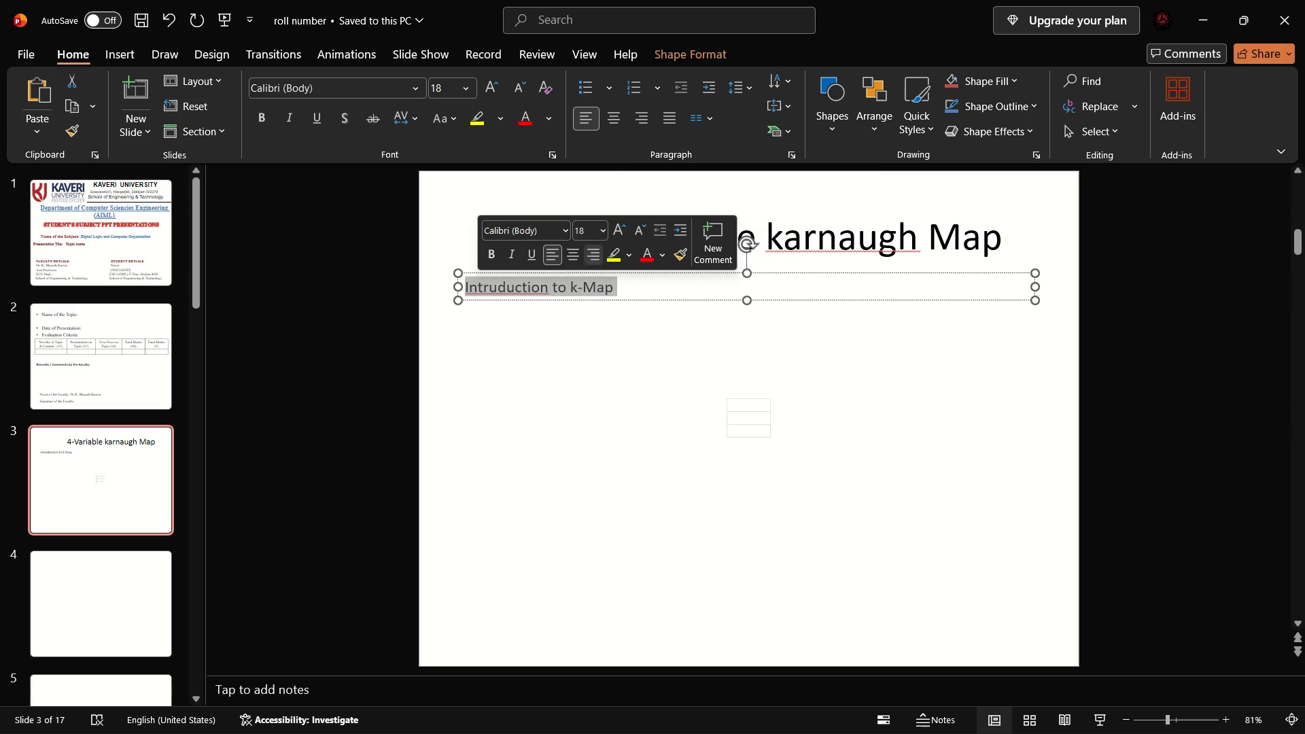
{"action": "left_click", "coordinate": [587, 224]}
{"action": "left_click", "coordinate": [594, 226]}
{"action": "key", "text": "BackSpace"}
{"action": "key", "text": "Clear"}
{"action": "key", "text": "Delete"}
{"action": "key", "text": "Clear"}
{"action": "key", "text": "Insert"}
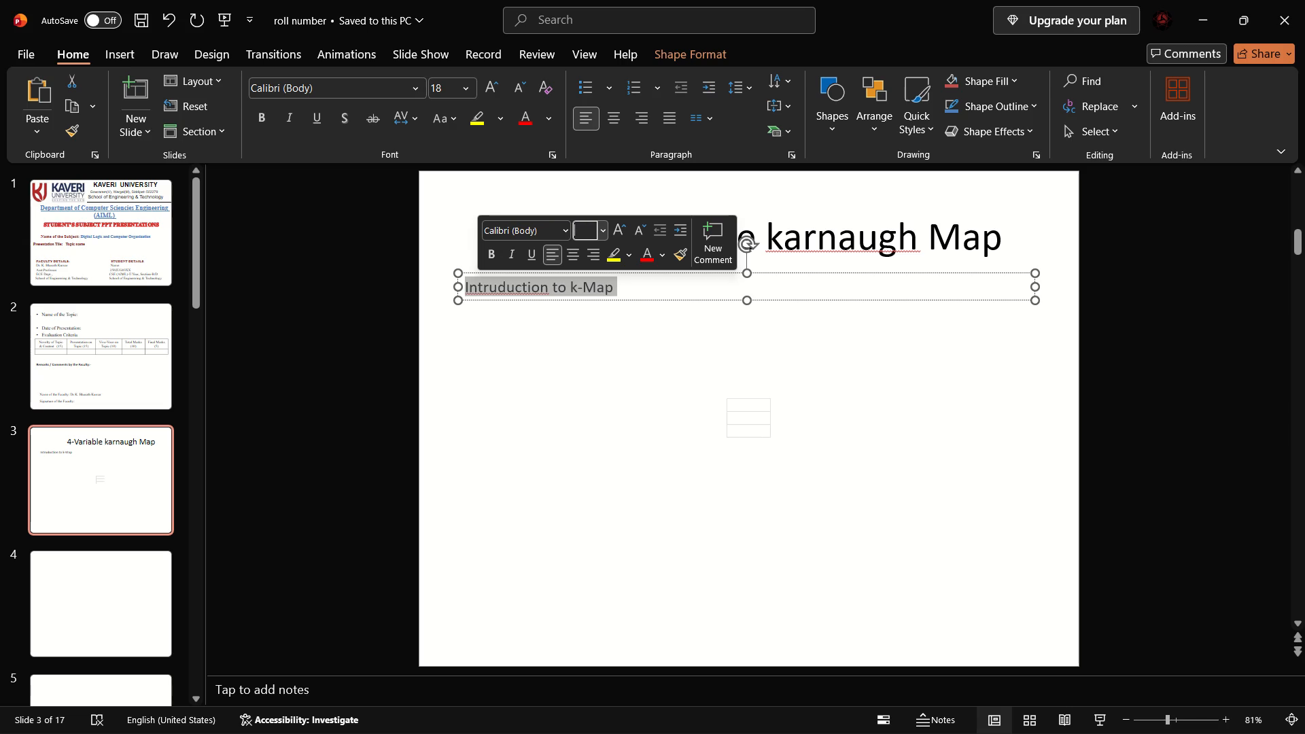
{"action": "key", "text": "Clear"}
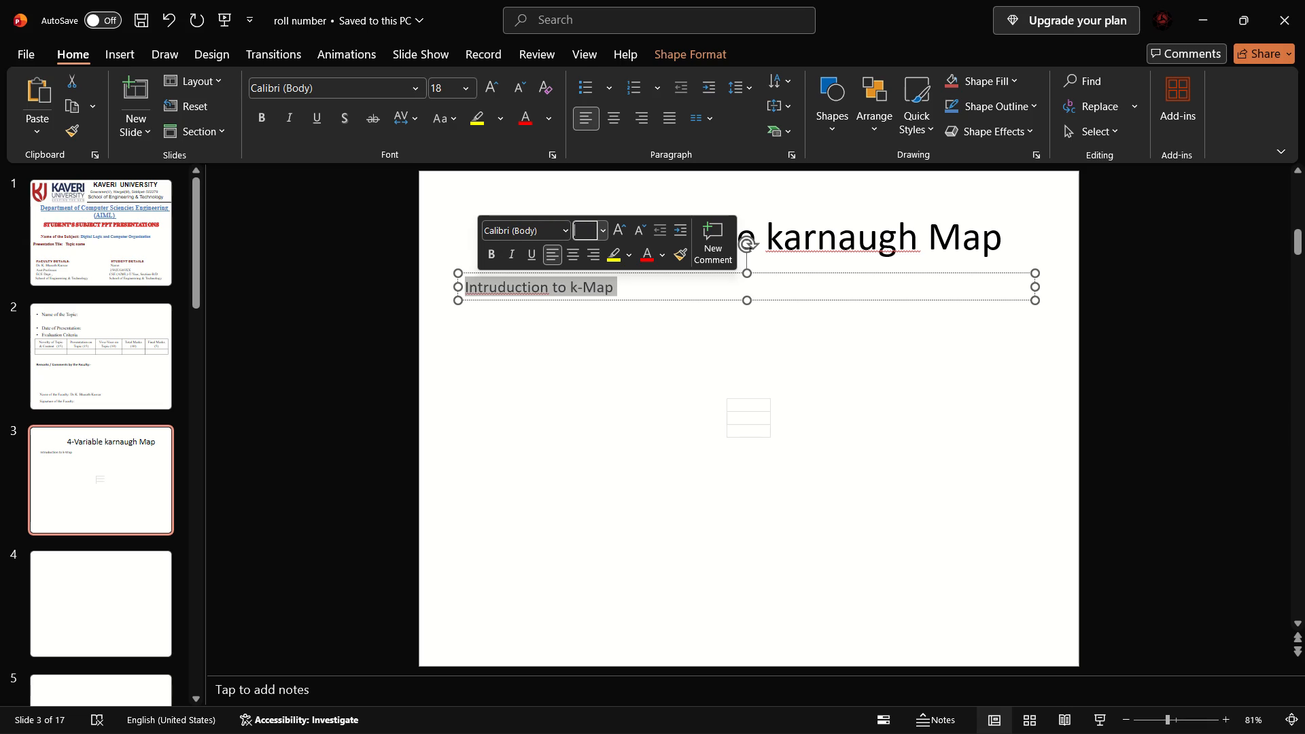
{"action": "left_click", "coordinate": [582, 226]}
{"action": "key", "text": "Clear"}
{"action": "key", "text": "Clear"}
{"action": "key", "text": "Clear"}
{"action": "key", "text": "Clear"}
{"action": "left_click_drag", "start_coordinate": [591, 234], "coordinate": [595, 234]}
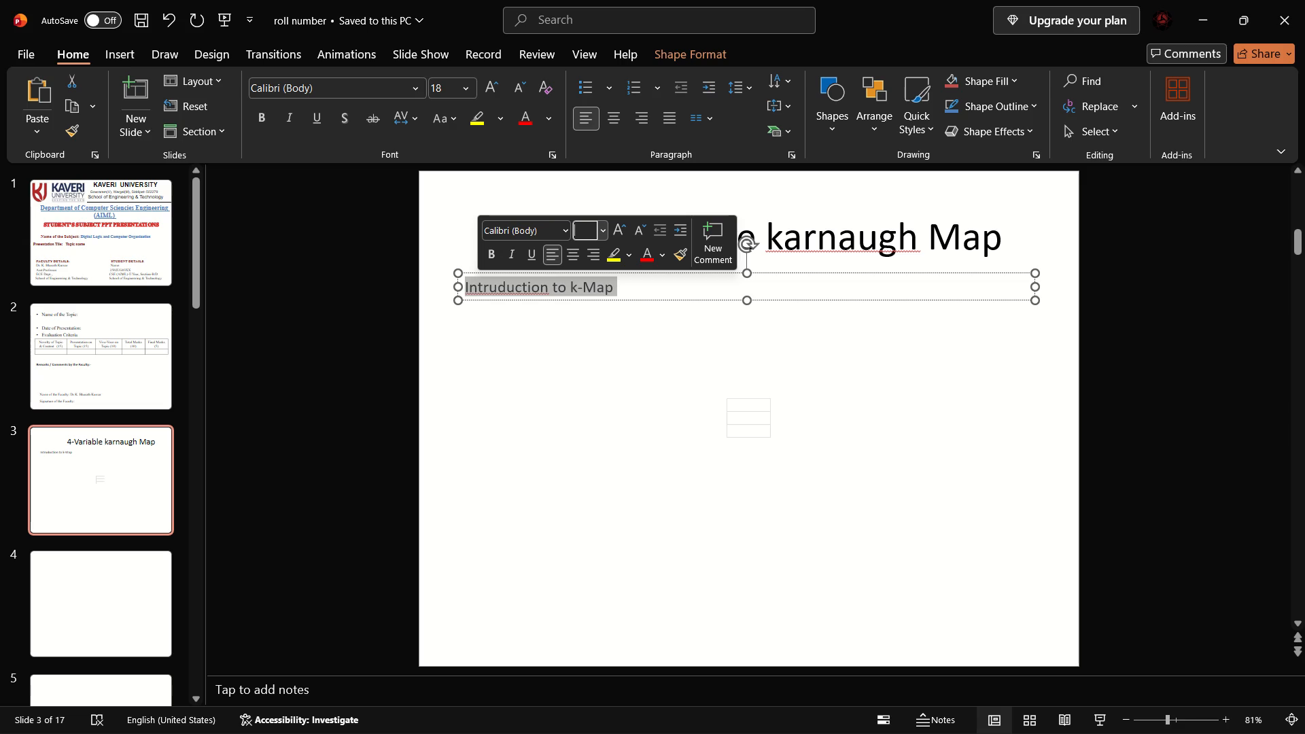
{"action": "left_click_drag", "start_coordinate": [595, 234], "coordinate": [599, 234]}
{"action": "left_click", "coordinate": [599, 234]}
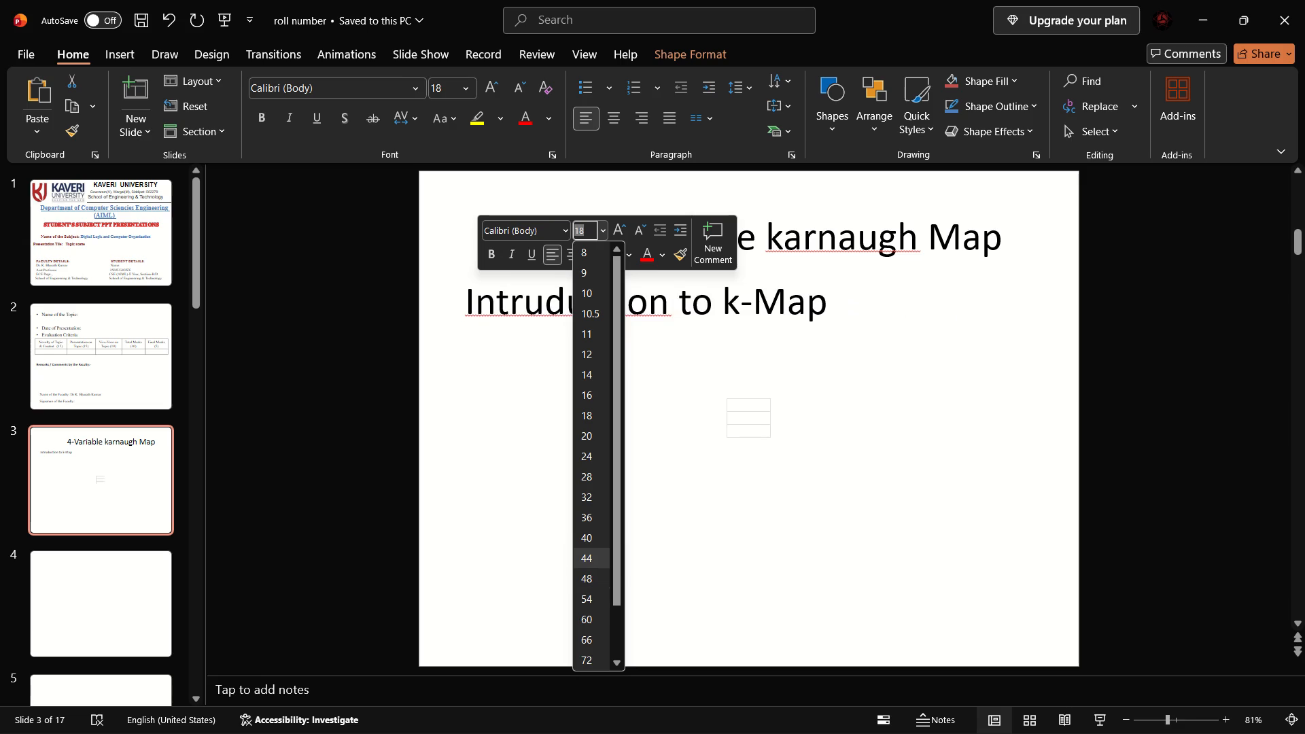
{"action": "left_click", "coordinate": [593, 557]}
{"action": "left_click", "coordinate": [795, 444]}
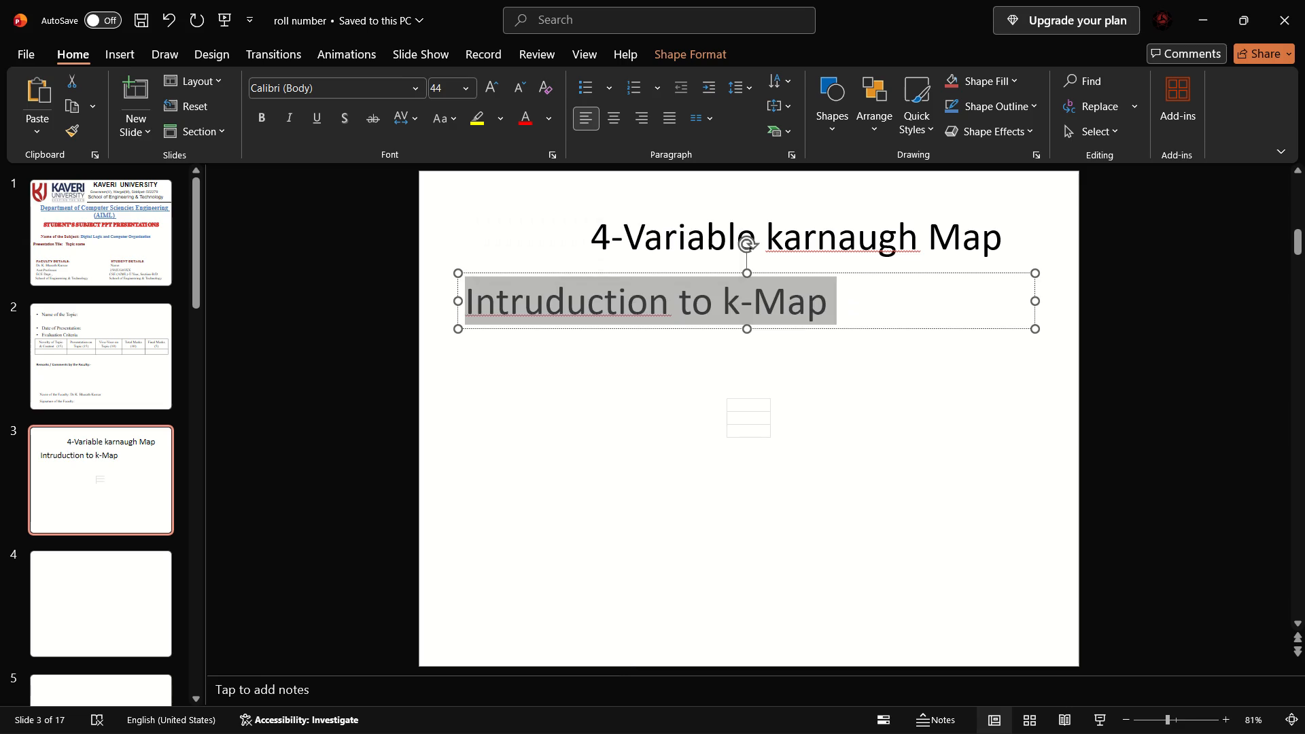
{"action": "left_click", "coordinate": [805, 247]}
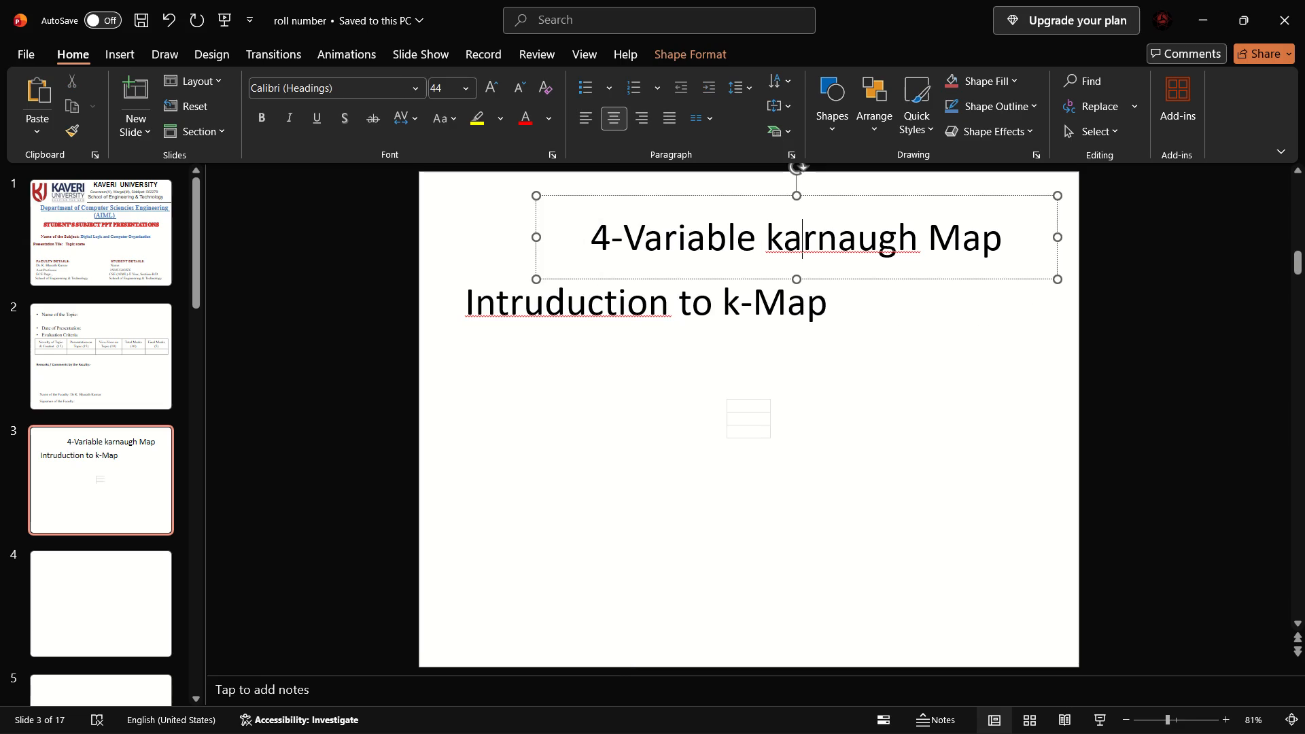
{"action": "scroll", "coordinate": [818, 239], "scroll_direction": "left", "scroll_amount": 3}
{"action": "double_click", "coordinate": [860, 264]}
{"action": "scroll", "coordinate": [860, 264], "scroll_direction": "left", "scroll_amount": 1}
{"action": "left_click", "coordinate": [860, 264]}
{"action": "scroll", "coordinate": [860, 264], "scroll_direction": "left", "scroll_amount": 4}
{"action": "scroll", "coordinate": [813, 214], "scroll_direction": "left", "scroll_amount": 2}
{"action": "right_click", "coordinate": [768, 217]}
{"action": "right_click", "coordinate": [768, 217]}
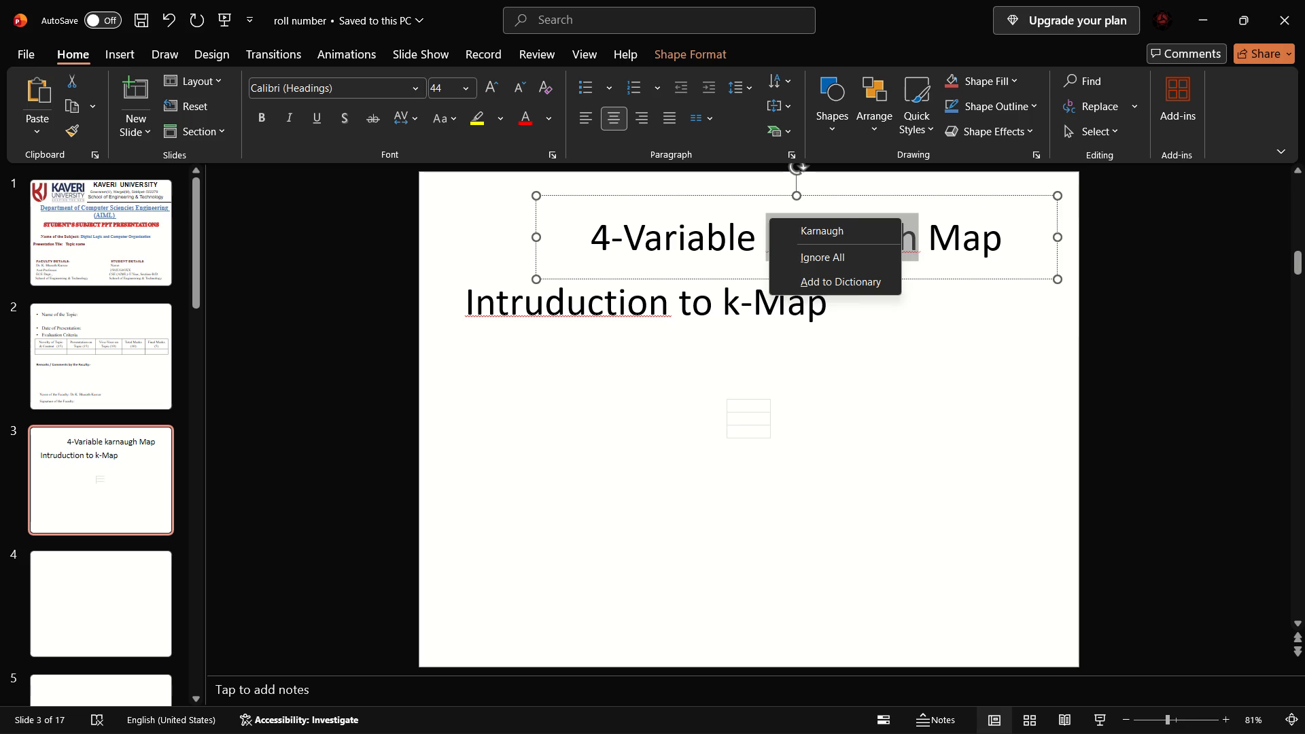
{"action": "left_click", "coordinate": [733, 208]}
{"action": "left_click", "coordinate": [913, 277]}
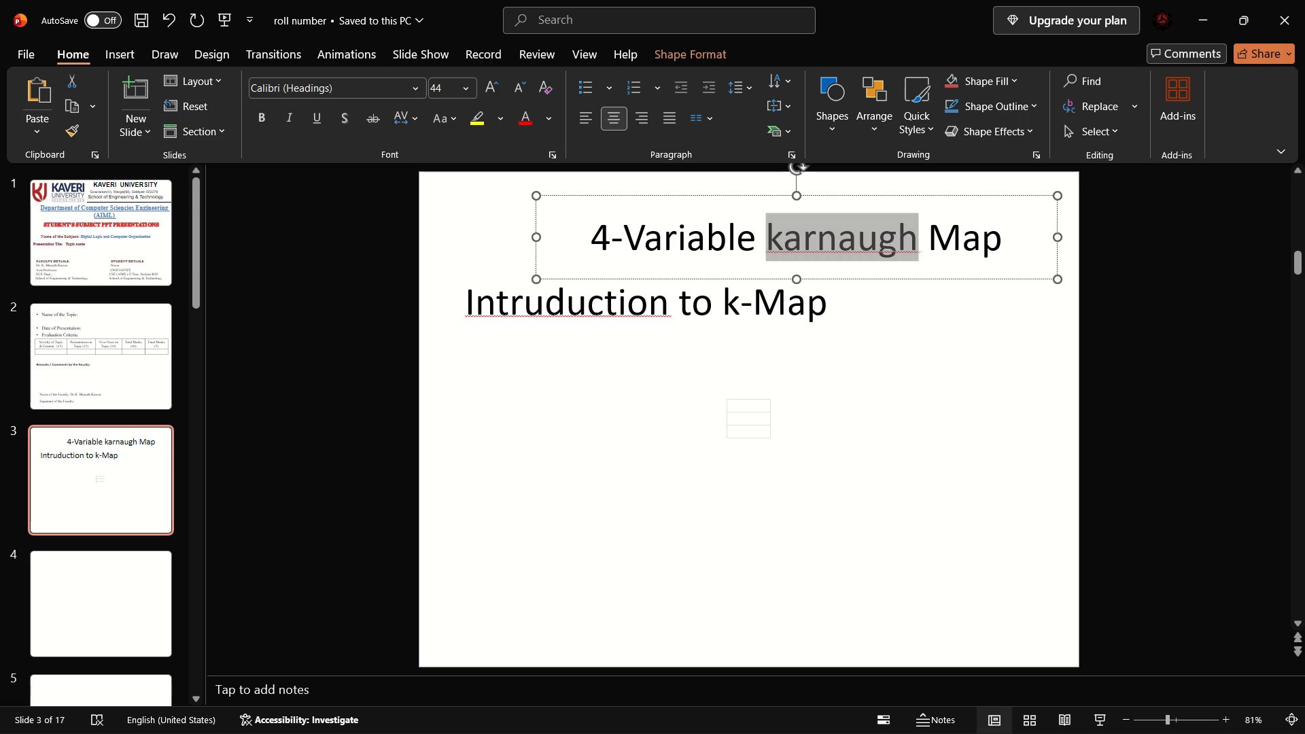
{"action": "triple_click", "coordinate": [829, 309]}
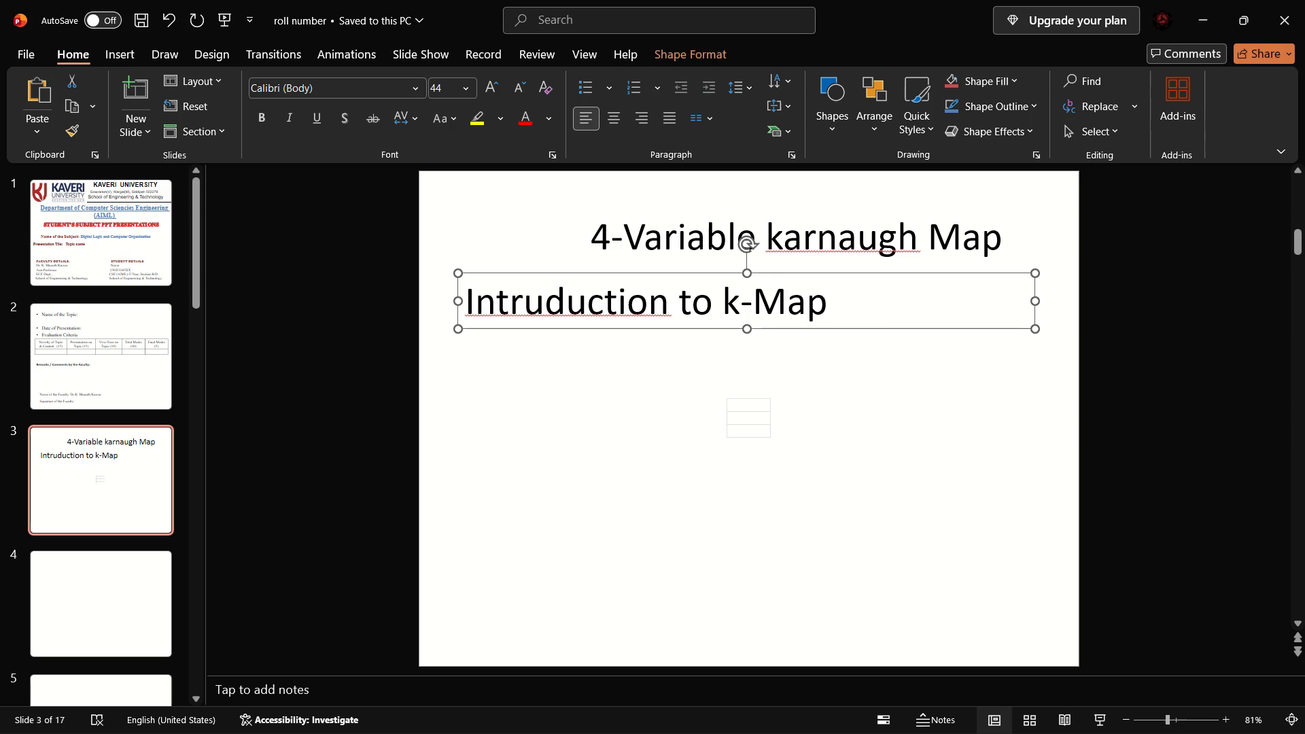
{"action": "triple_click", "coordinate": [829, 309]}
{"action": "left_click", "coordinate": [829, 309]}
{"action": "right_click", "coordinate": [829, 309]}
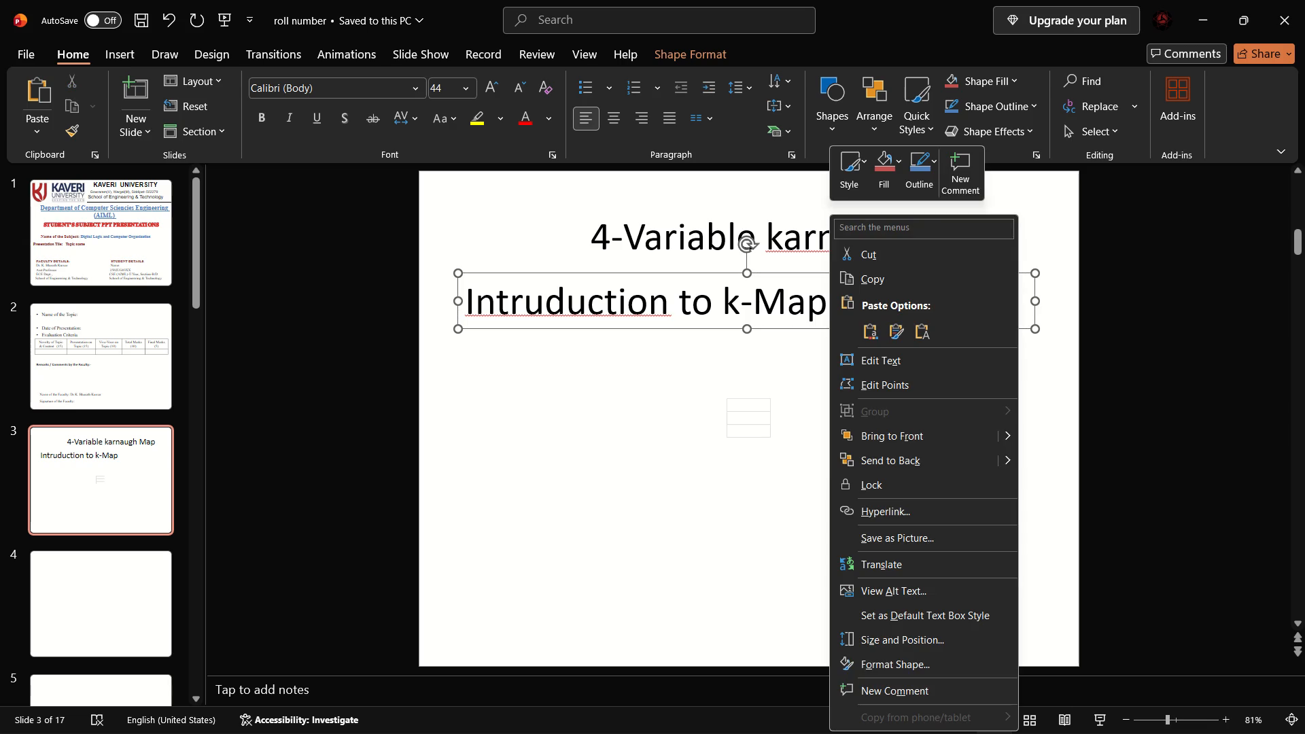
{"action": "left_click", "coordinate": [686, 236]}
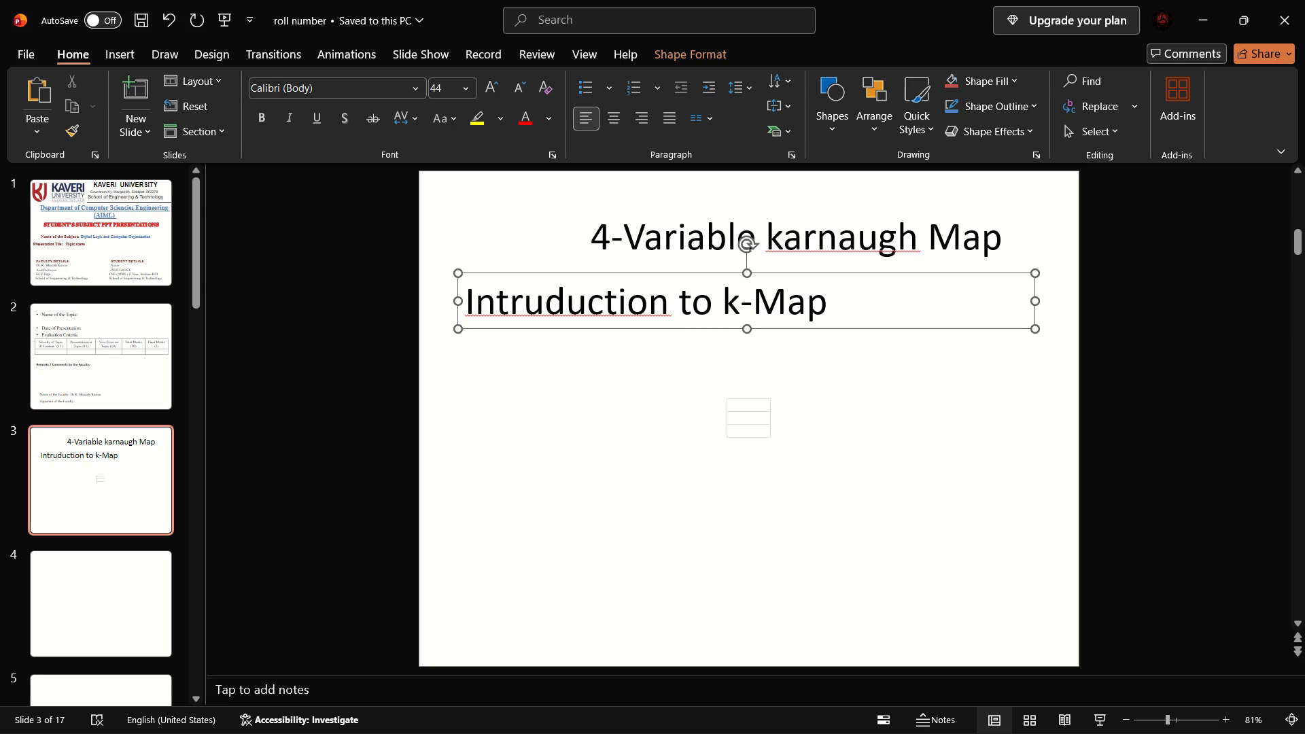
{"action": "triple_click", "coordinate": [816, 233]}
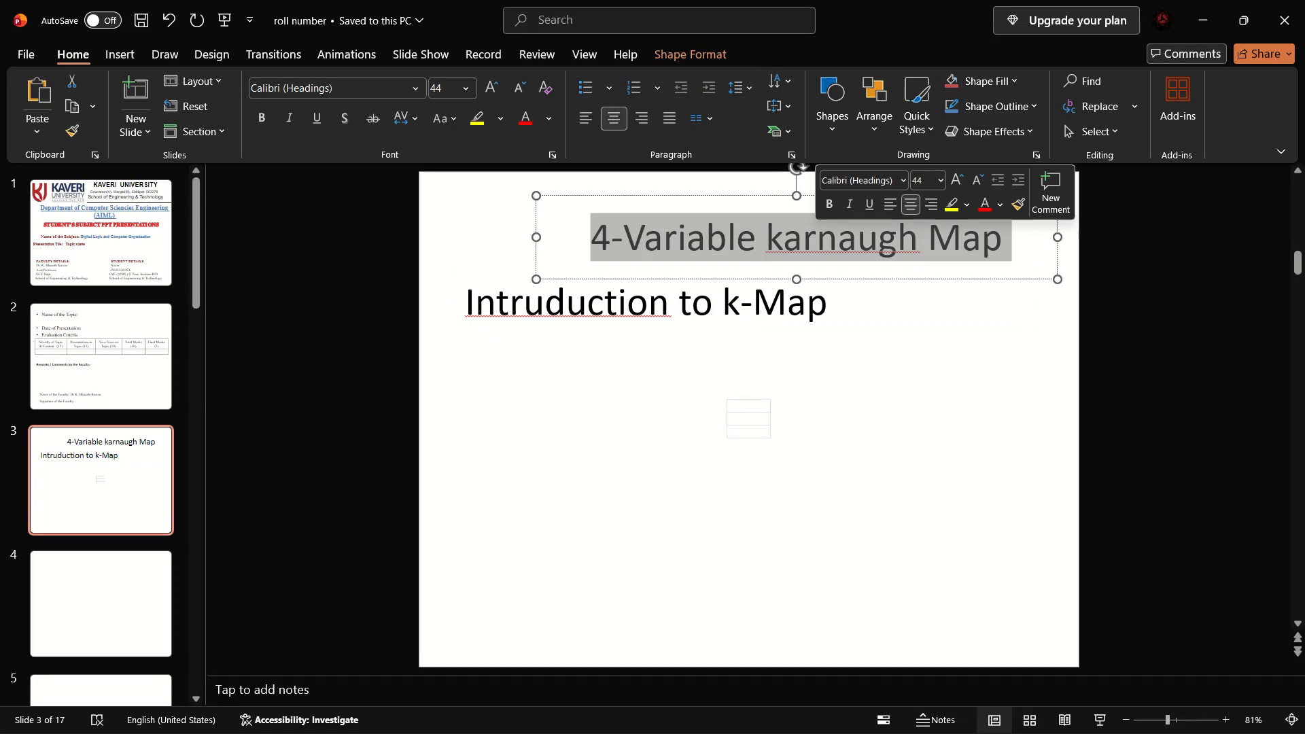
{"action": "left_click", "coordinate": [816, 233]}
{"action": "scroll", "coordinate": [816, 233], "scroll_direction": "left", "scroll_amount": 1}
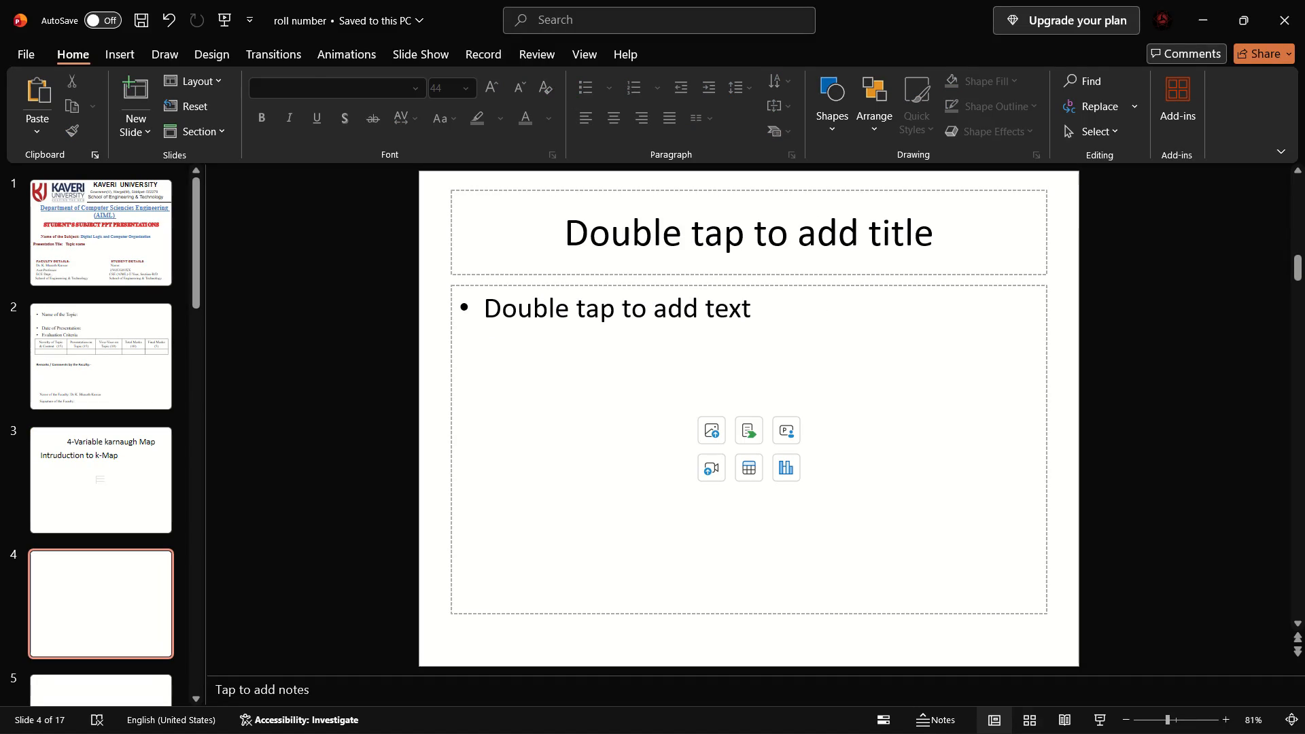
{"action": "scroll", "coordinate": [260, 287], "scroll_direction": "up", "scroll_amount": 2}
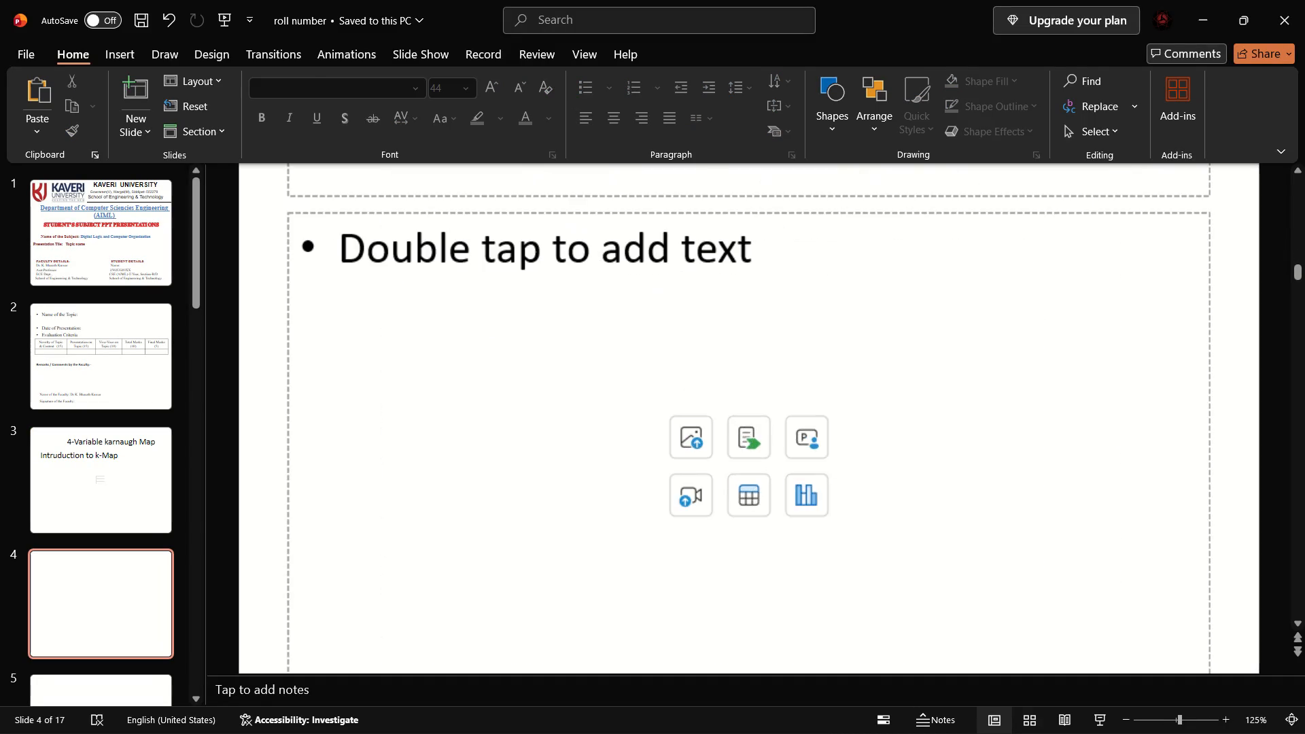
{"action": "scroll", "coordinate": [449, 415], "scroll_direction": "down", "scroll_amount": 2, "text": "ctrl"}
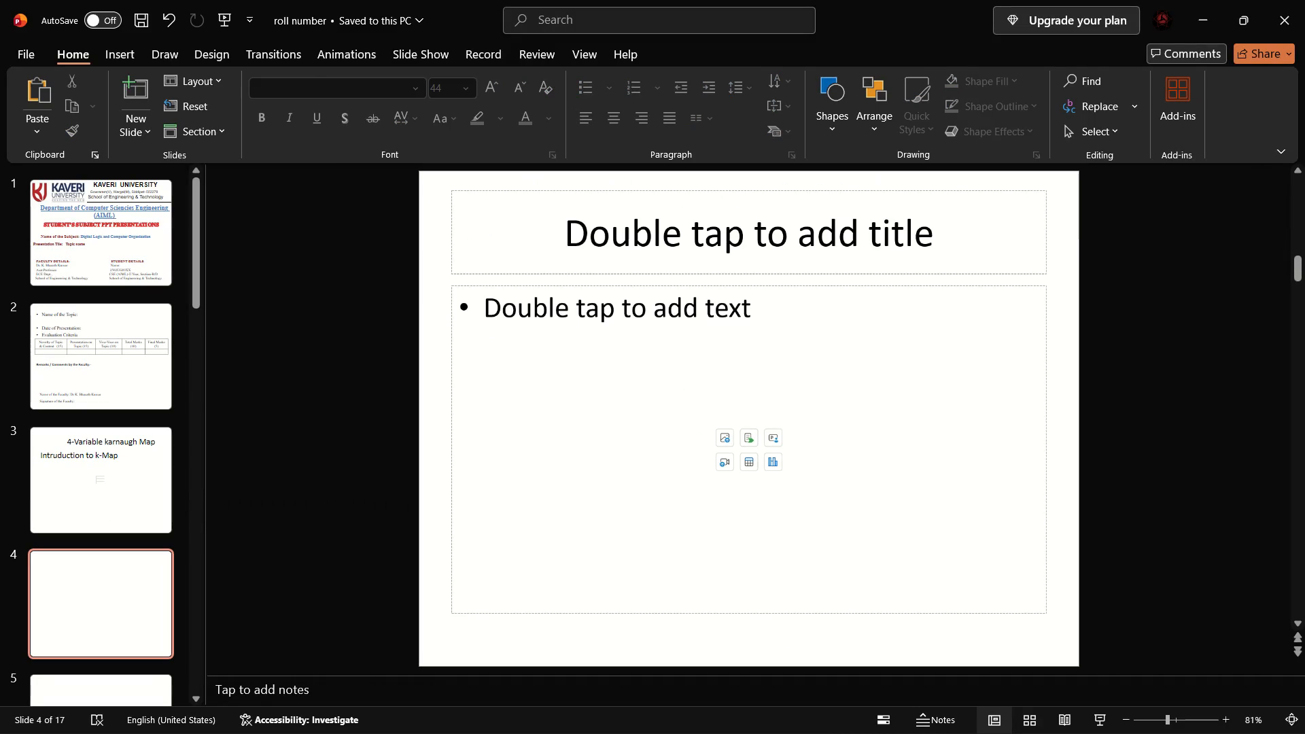
Return to slide 3 and shift the "4-Variable karnaugh Map" title slightly up and to the left on the slide.
{"action": "left_click", "coordinate": [186, 489]}
{"action": "left_click", "coordinate": [130, 489]}
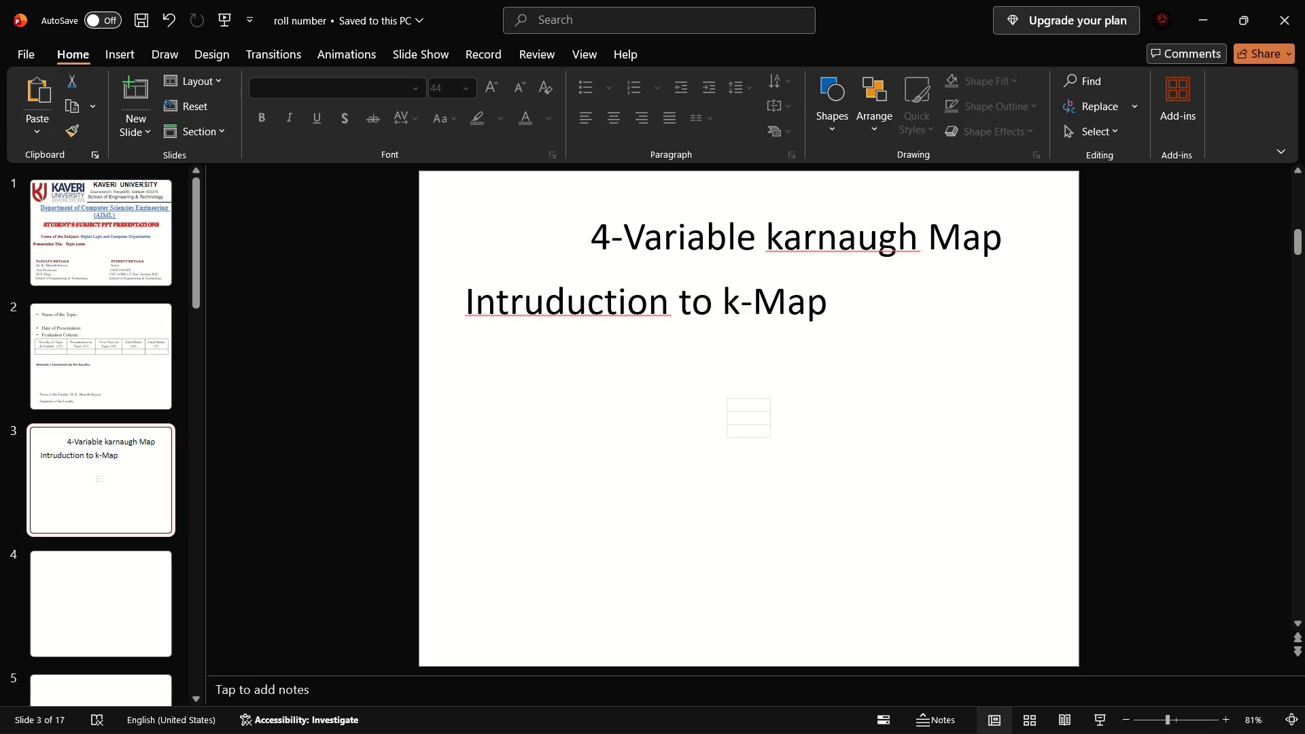
{"action": "left_click", "coordinate": [629, 207]}
{"action": "left_click", "coordinate": [680, 224]}
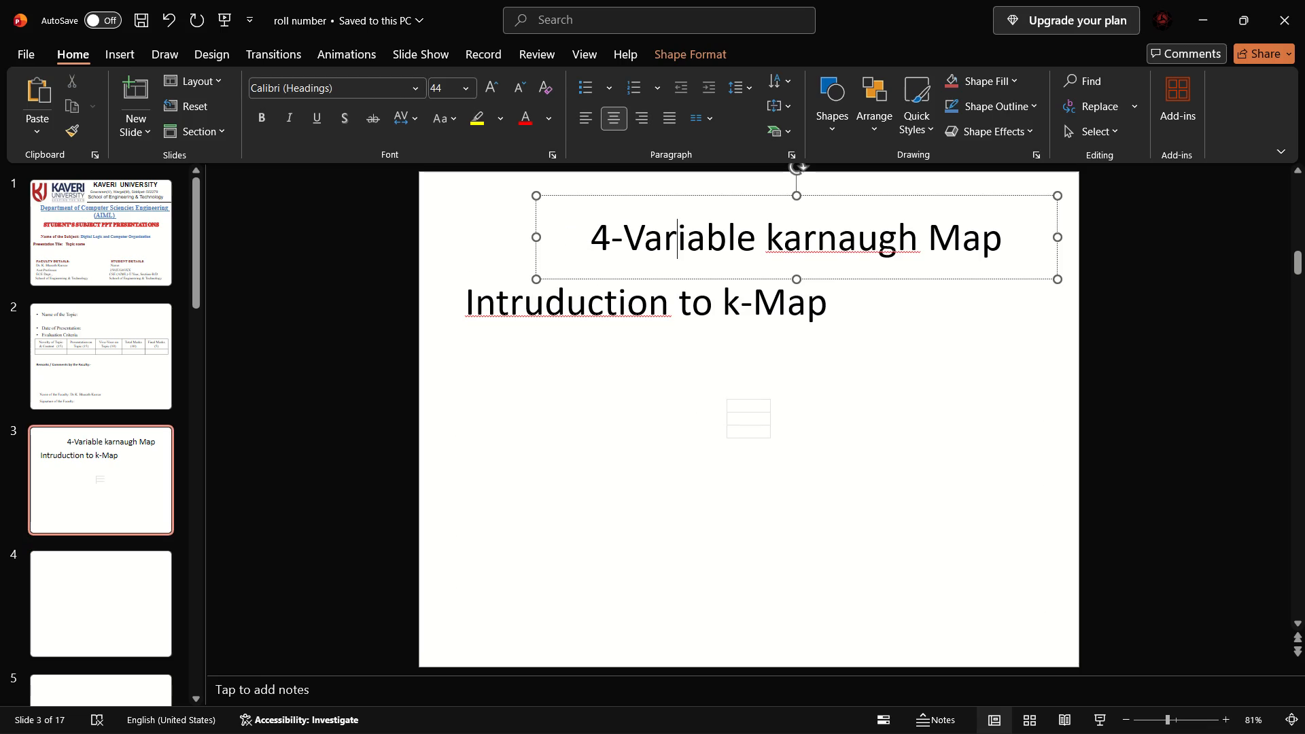
{"action": "left_click_drag", "start_coordinate": [815, 195], "coordinate": [780, 184]}
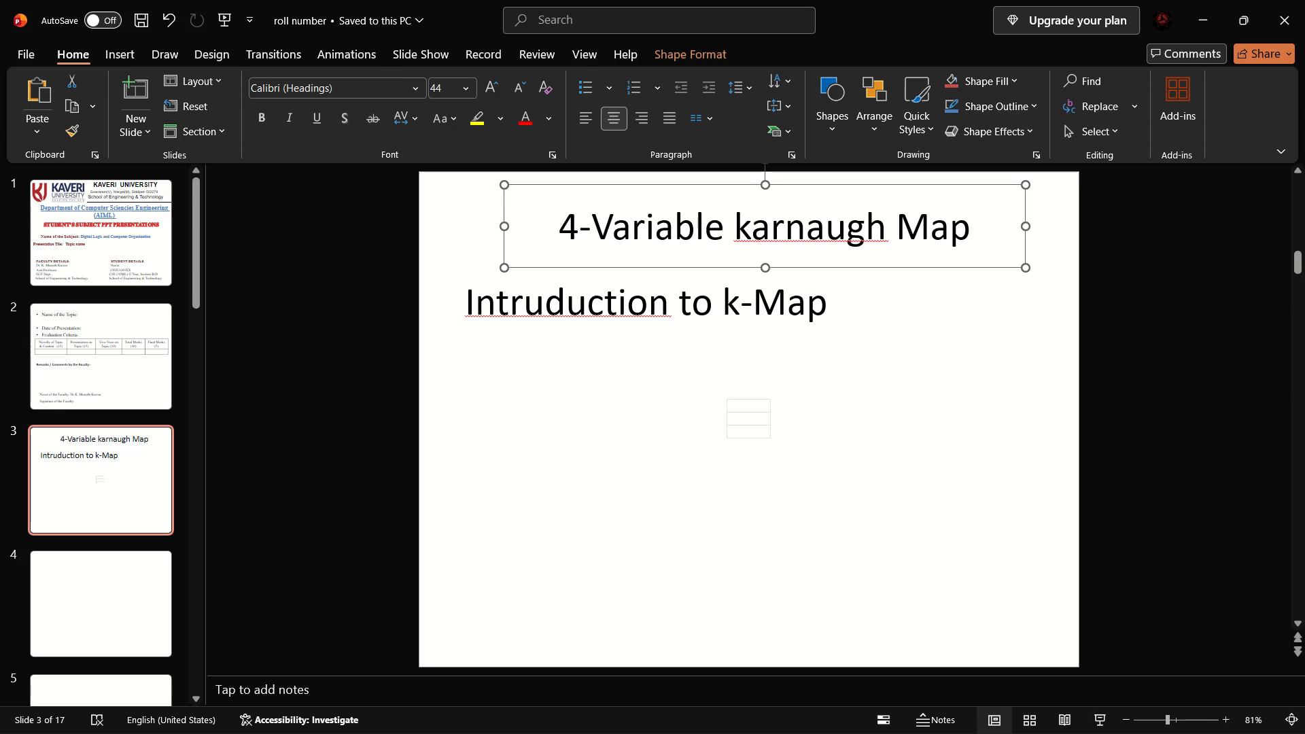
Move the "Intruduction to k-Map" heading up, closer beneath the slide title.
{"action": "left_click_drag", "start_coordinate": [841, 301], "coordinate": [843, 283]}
Set the font size of the whole "Intruduction to k-Map" line to 35.
{"action": "double_click", "coordinate": [843, 283]}
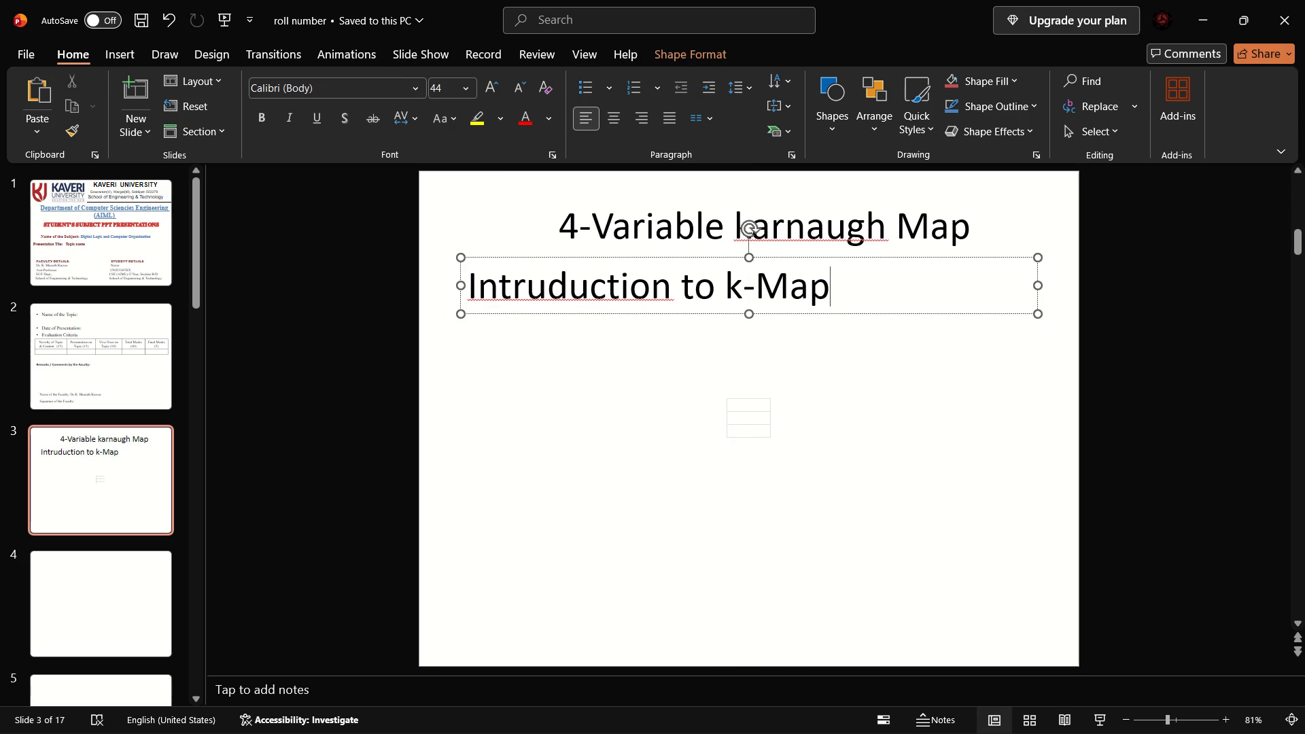
{"action": "left_click_drag", "start_coordinate": [824, 288], "coordinate": [522, 324]}
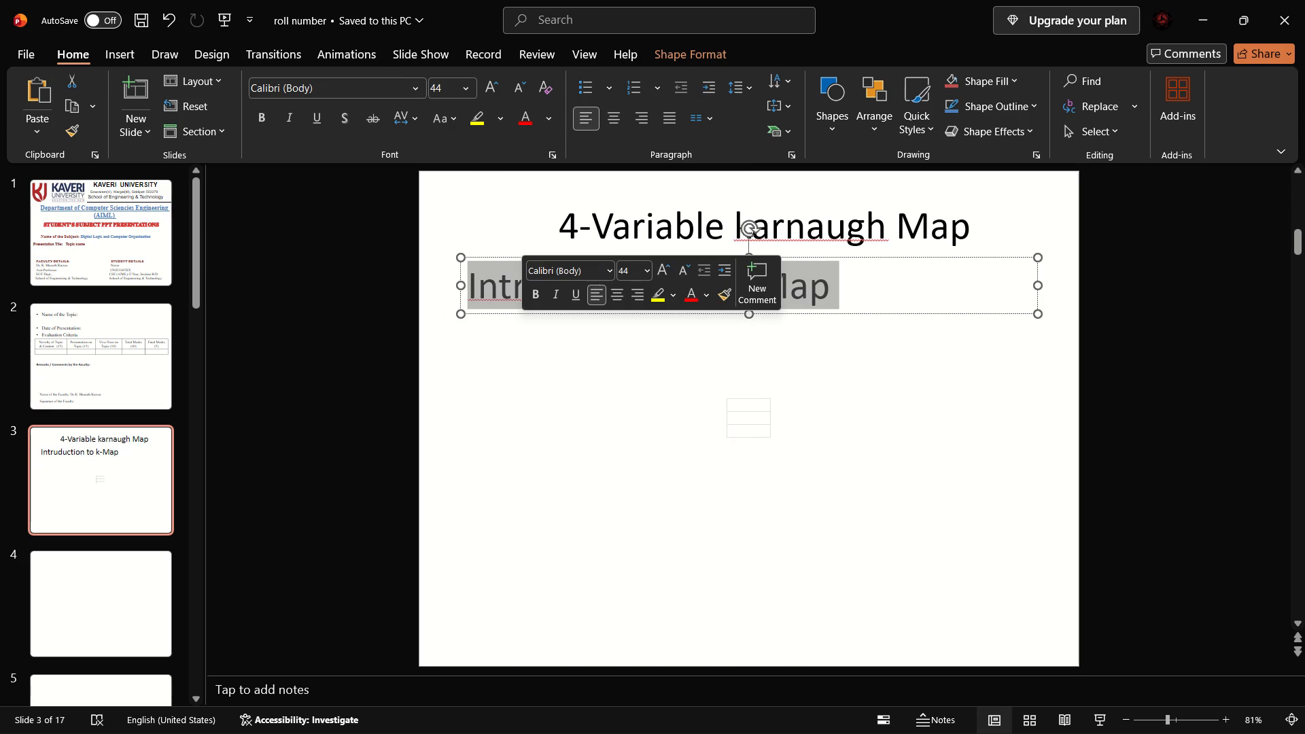
{"action": "left_click", "coordinate": [629, 266]}
{"action": "type", "text": "35"}
{"action": "key", "text": "Return"}
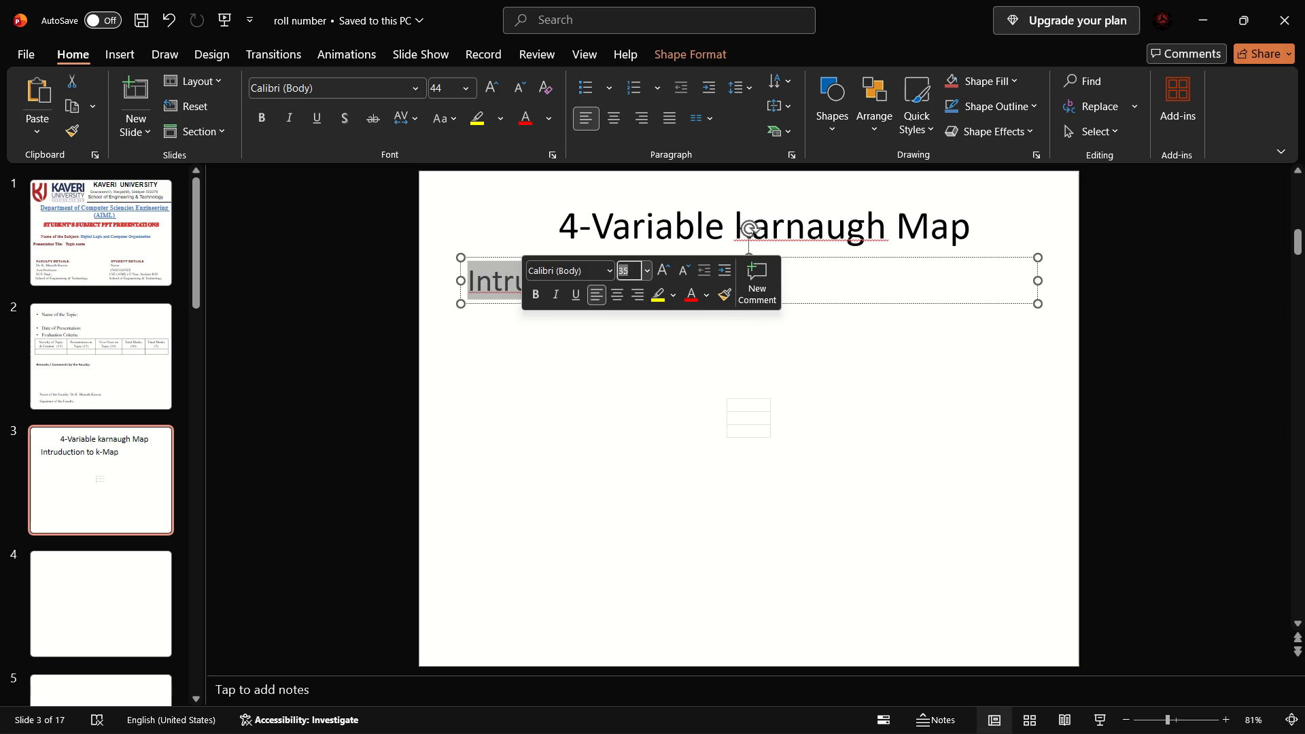
{"action": "left_click", "coordinate": [784, 276]}
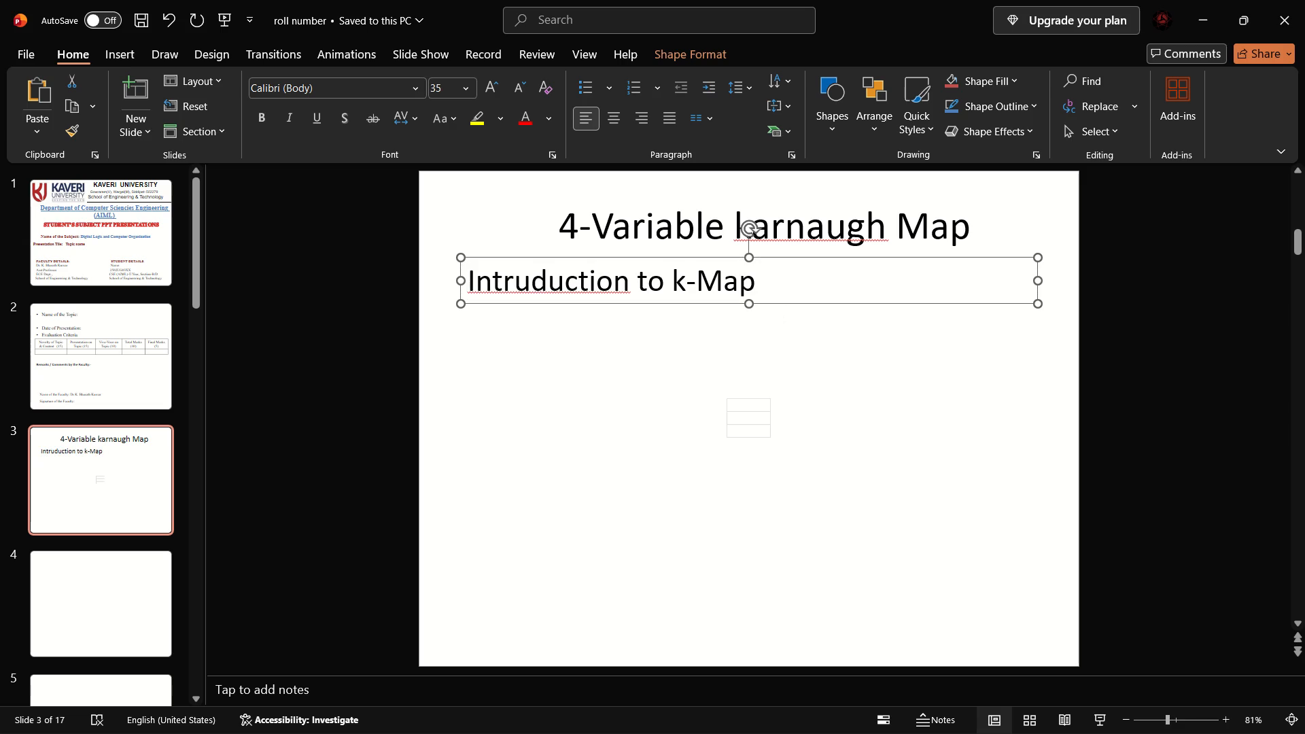
Correct the misspelled first word of the heading below the title to "Introduction".
{"action": "left_click", "coordinate": [534, 283]}
{"action": "key", "text": "BackSpace"}
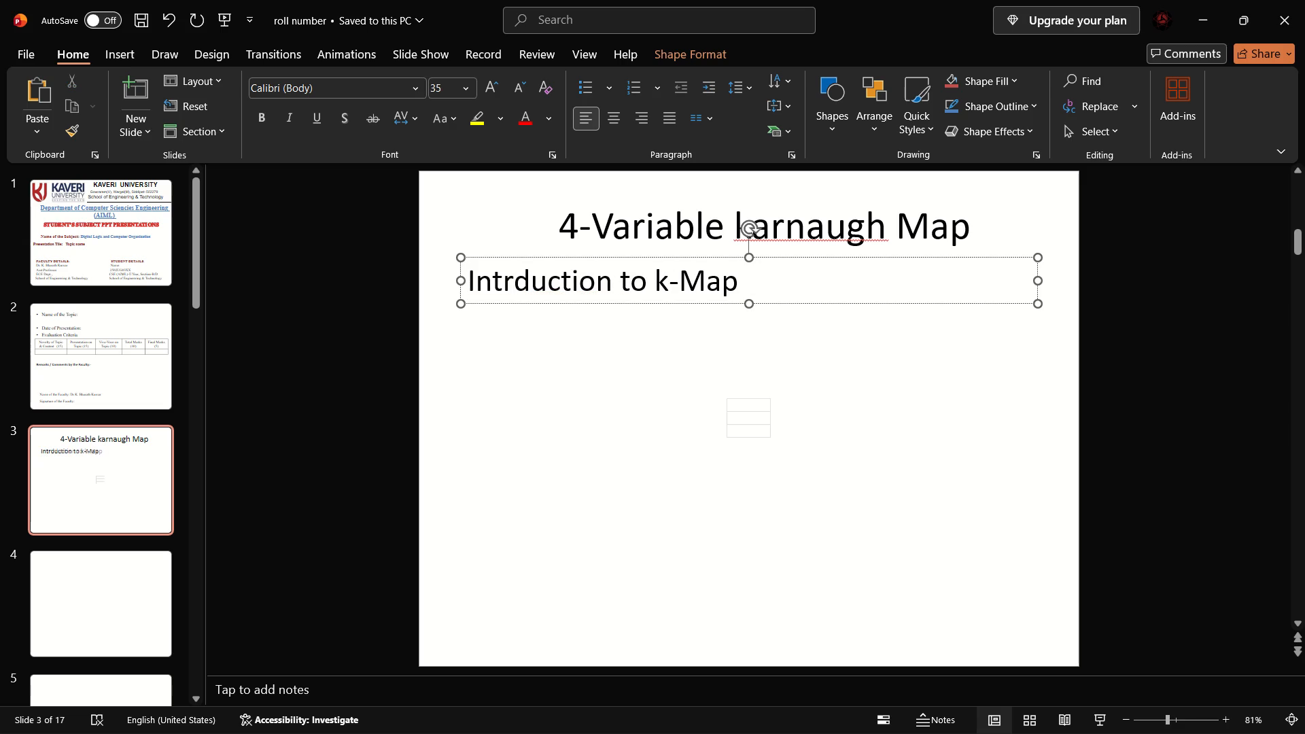
{"action": "key", "text": "o"}
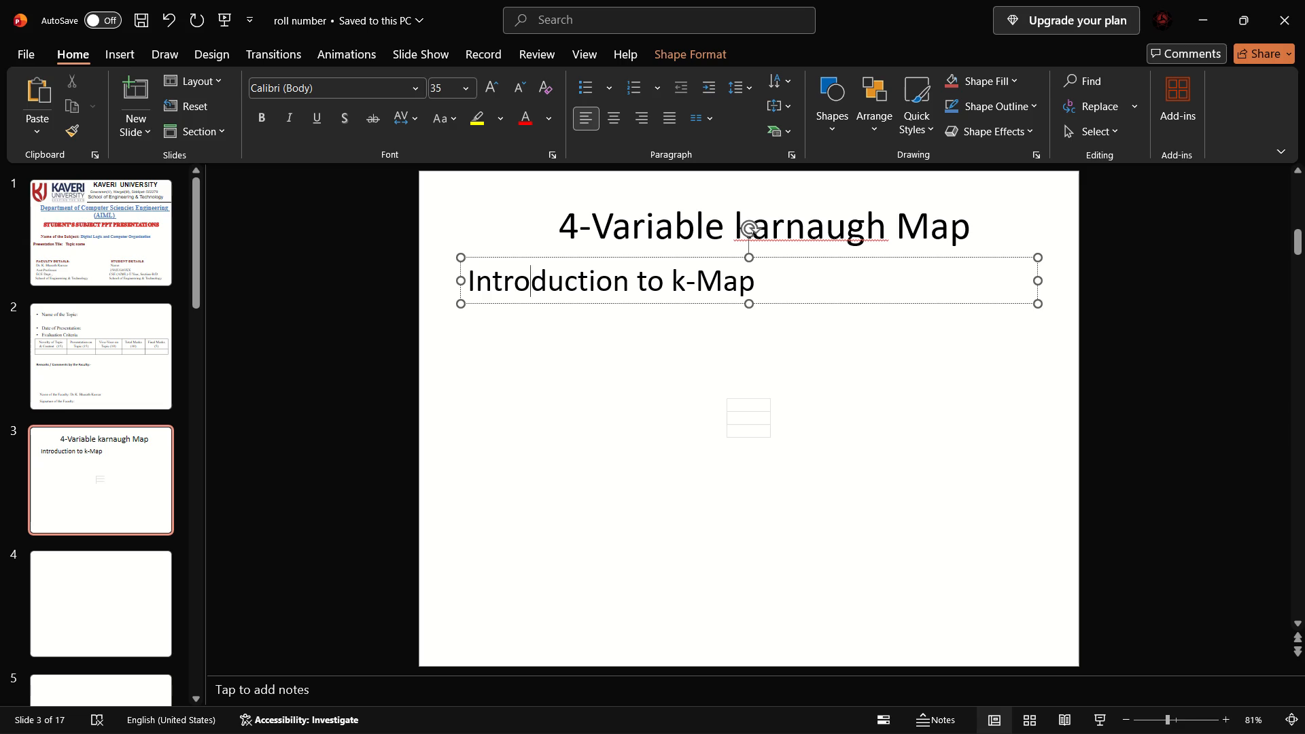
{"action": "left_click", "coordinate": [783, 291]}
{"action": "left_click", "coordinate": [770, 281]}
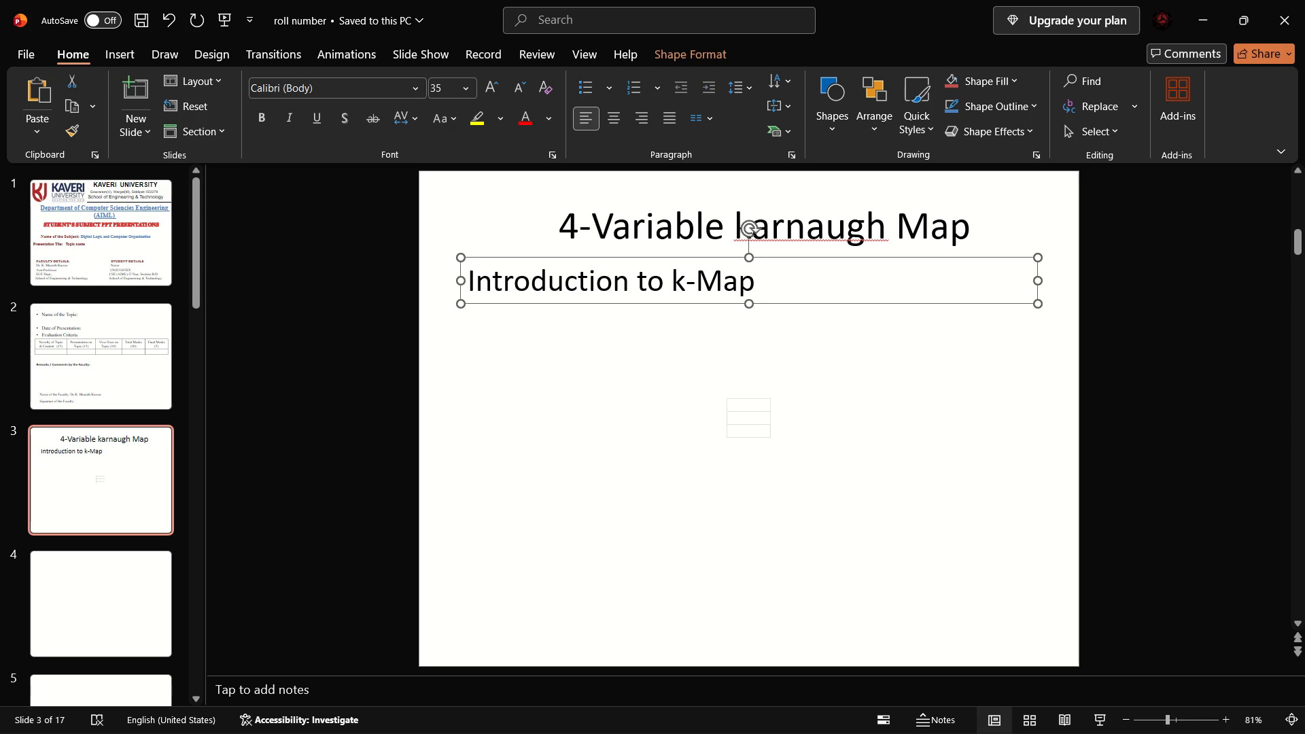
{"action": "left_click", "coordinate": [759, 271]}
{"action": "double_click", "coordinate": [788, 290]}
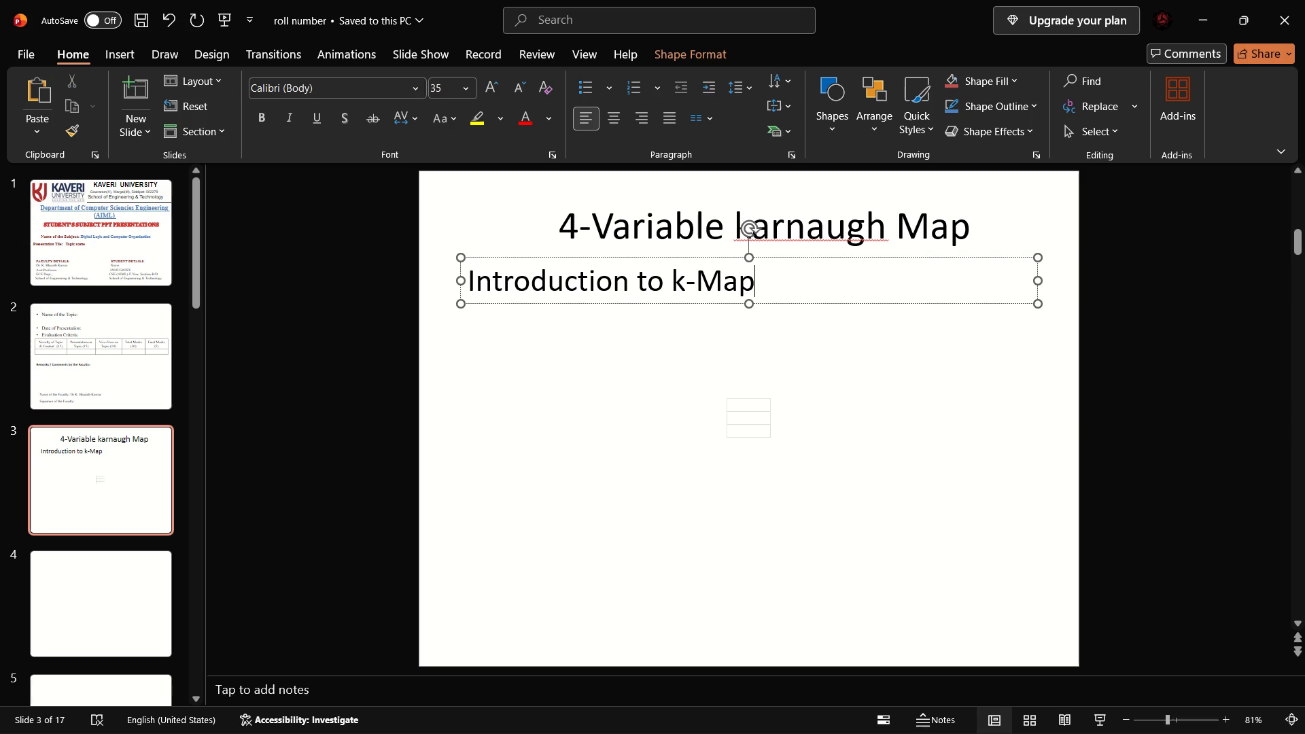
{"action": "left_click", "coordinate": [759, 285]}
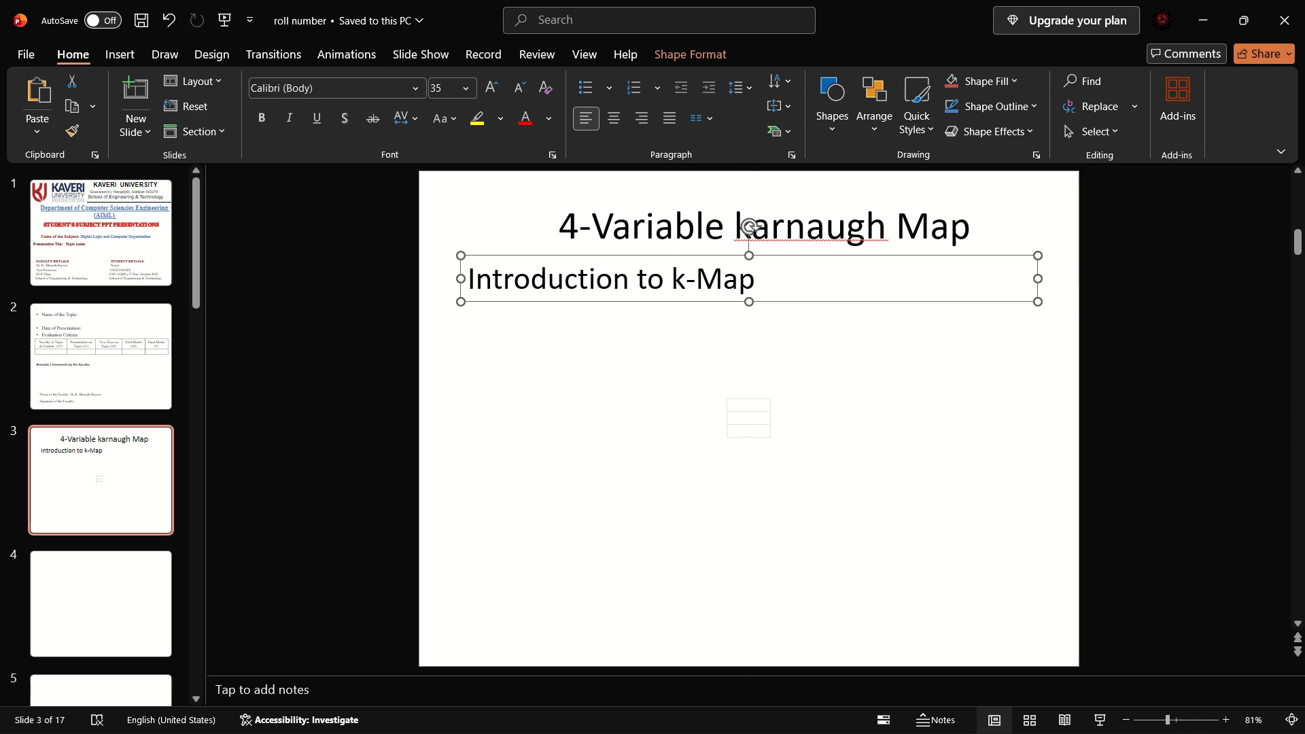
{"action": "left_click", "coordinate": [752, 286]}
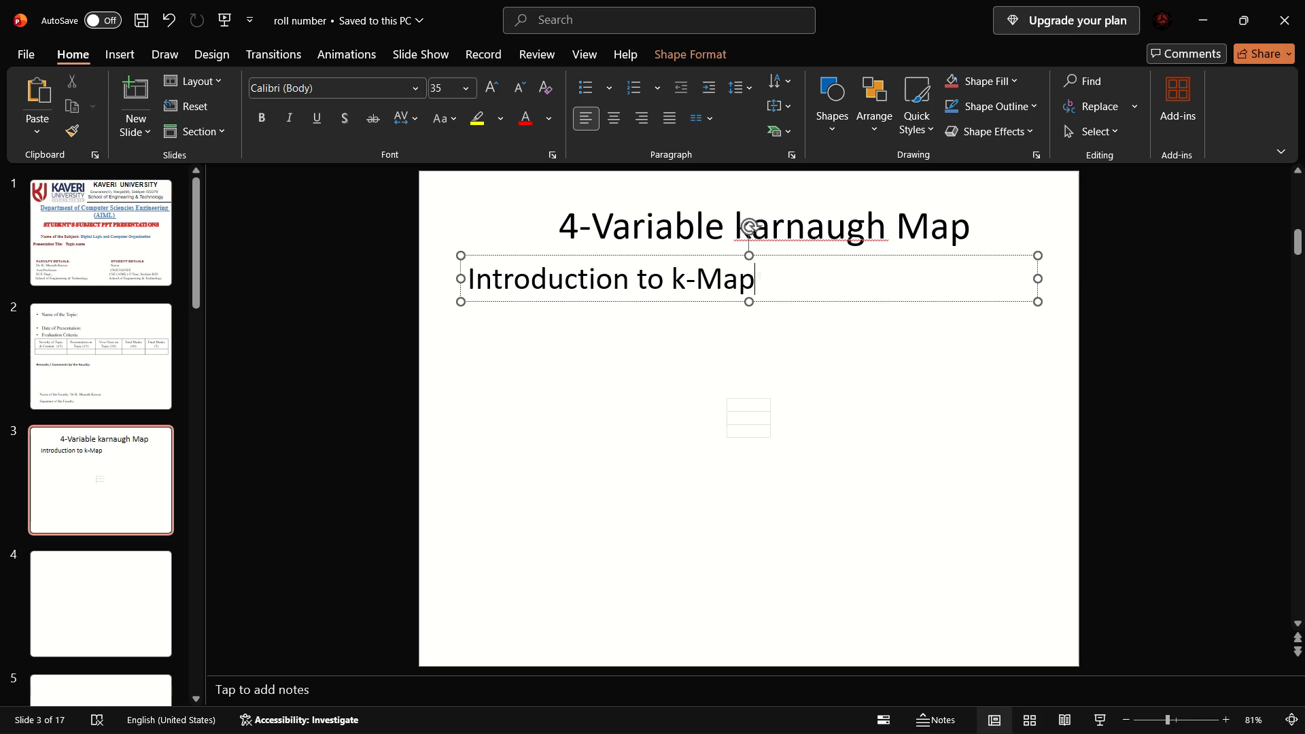
Reposition the "Introduction to k-Map" text box just below the title, near the slide's left margin, with its right edge aligned to the title box.
{"action": "left_click_drag", "start_coordinate": [799, 294], "coordinate": [780, 296]}
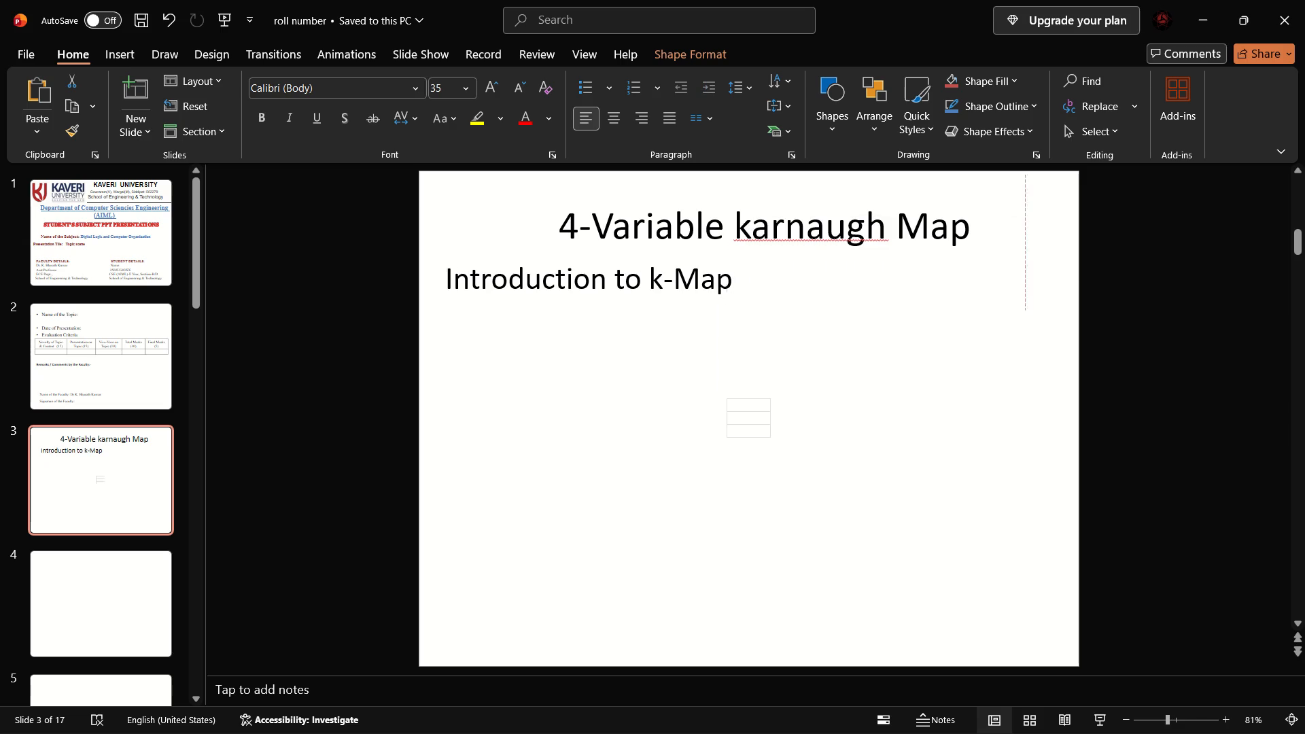
{"action": "left_click_drag", "start_coordinate": [780, 296], "coordinate": [766, 294]}
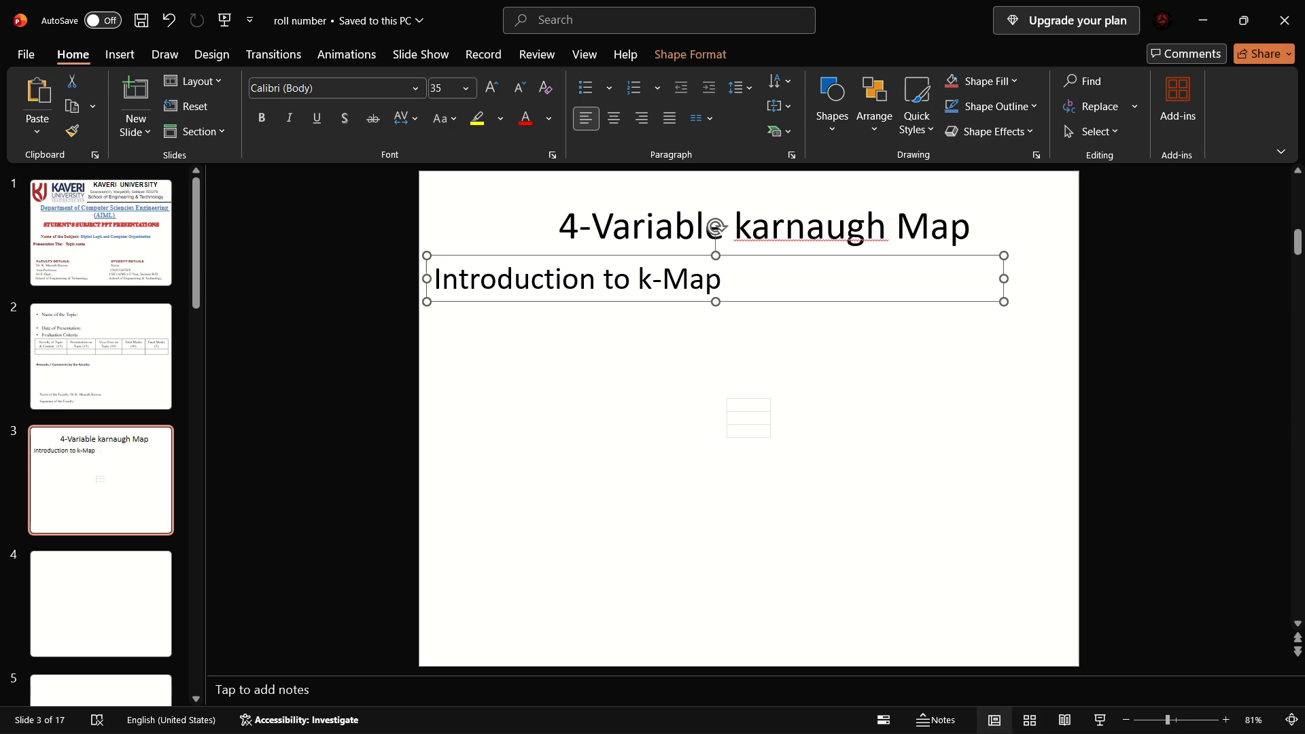
{"action": "left_click_drag", "start_coordinate": [742, 255], "coordinate": [739, 268]}
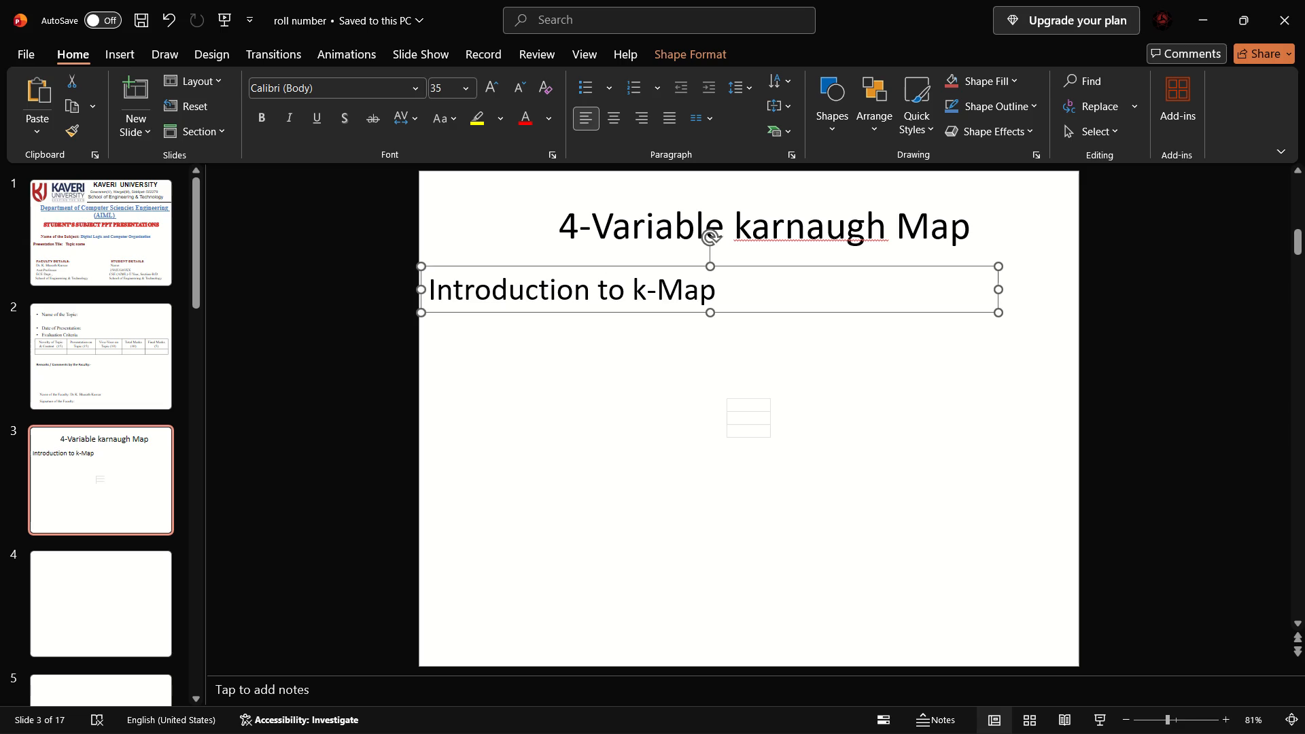
{"action": "left_click", "coordinate": [720, 292]}
{"action": "left_click", "coordinate": [743, 287]}
{"action": "left_click_drag", "start_coordinate": [732, 266], "coordinate": [746, 281]}
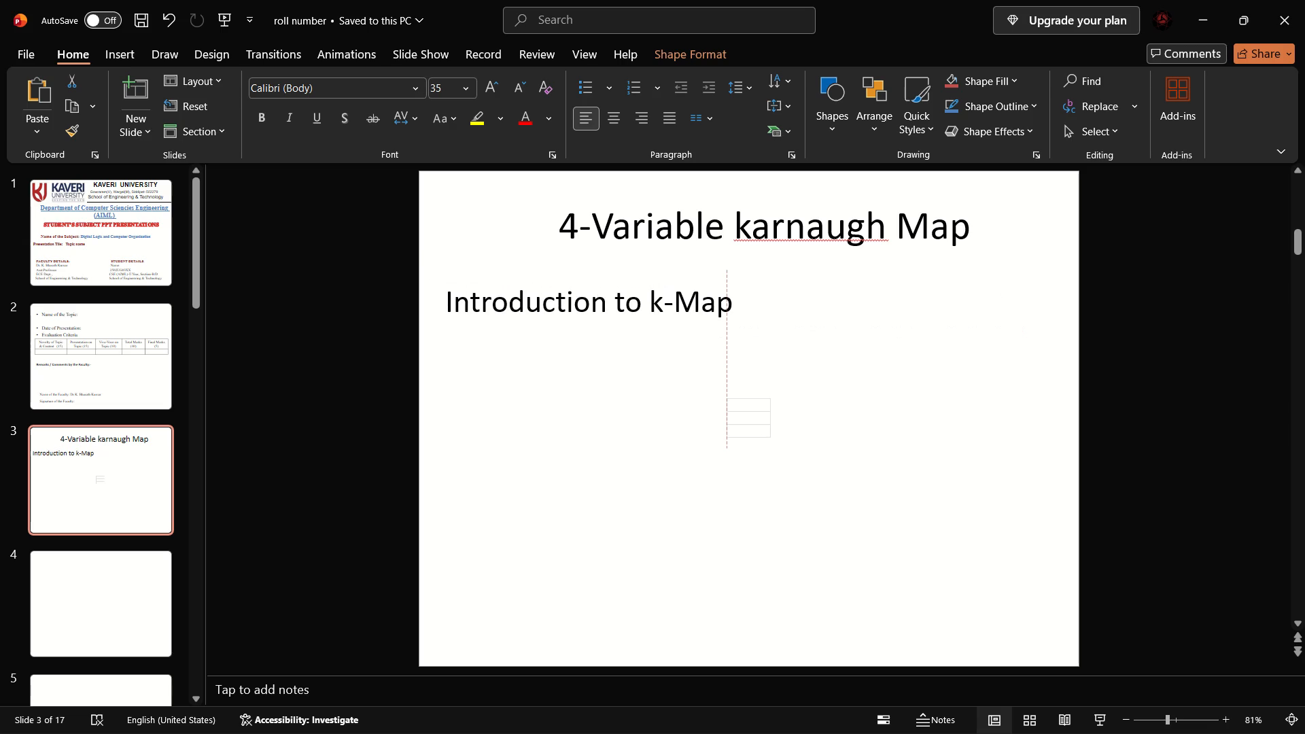
{"action": "left_click_drag", "start_coordinate": [746, 281], "coordinate": [746, 280]}
{"action": "left_click", "coordinate": [741, 302]}
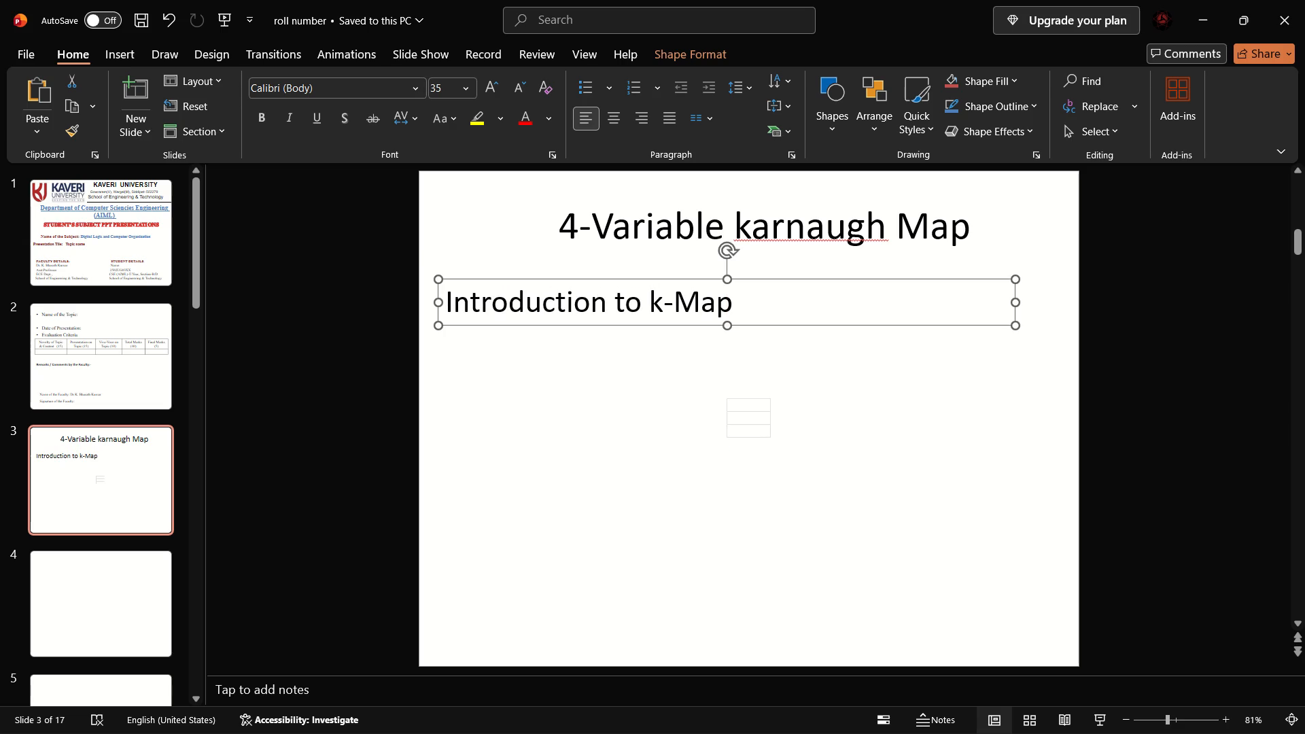
{"action": "double_click", "coordinate": [741, 302]}
{"action": "left_click", "coordinate": [741, 302]}
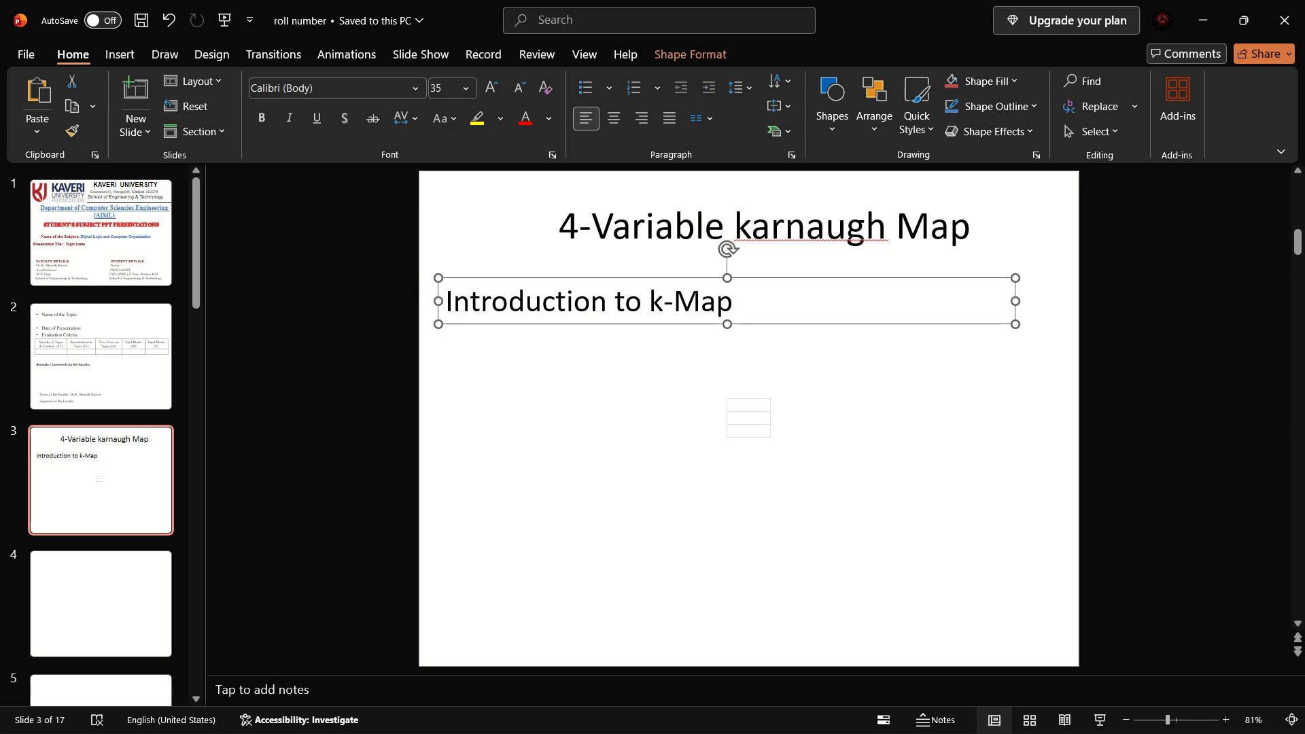
{"action": "left_click", "coordinate": [741, 301]}
{"action": "double_click", "coordinate": [741, 301]}
{"action": "left_click_drag", "start_coordinate": [741, 301], "coordinate": [749, 298]}
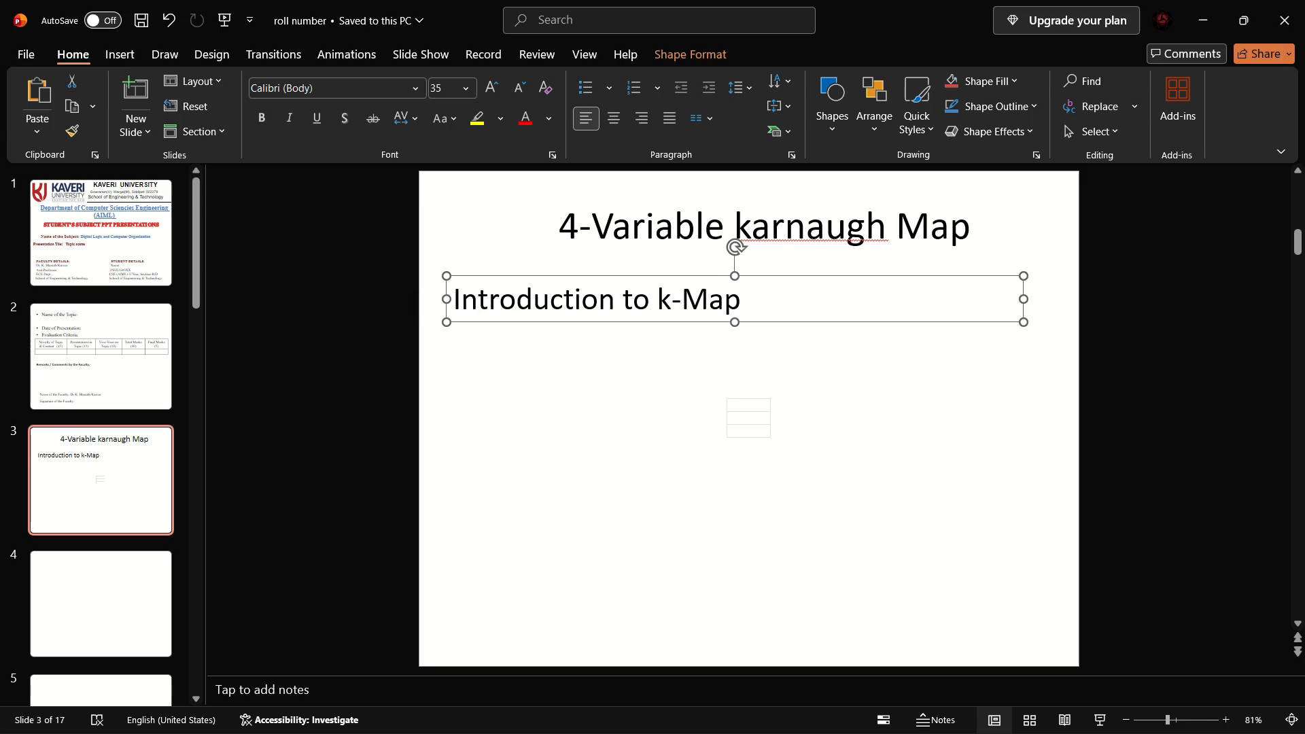
{"action": "left_click", "coordinate": [748, 298]}
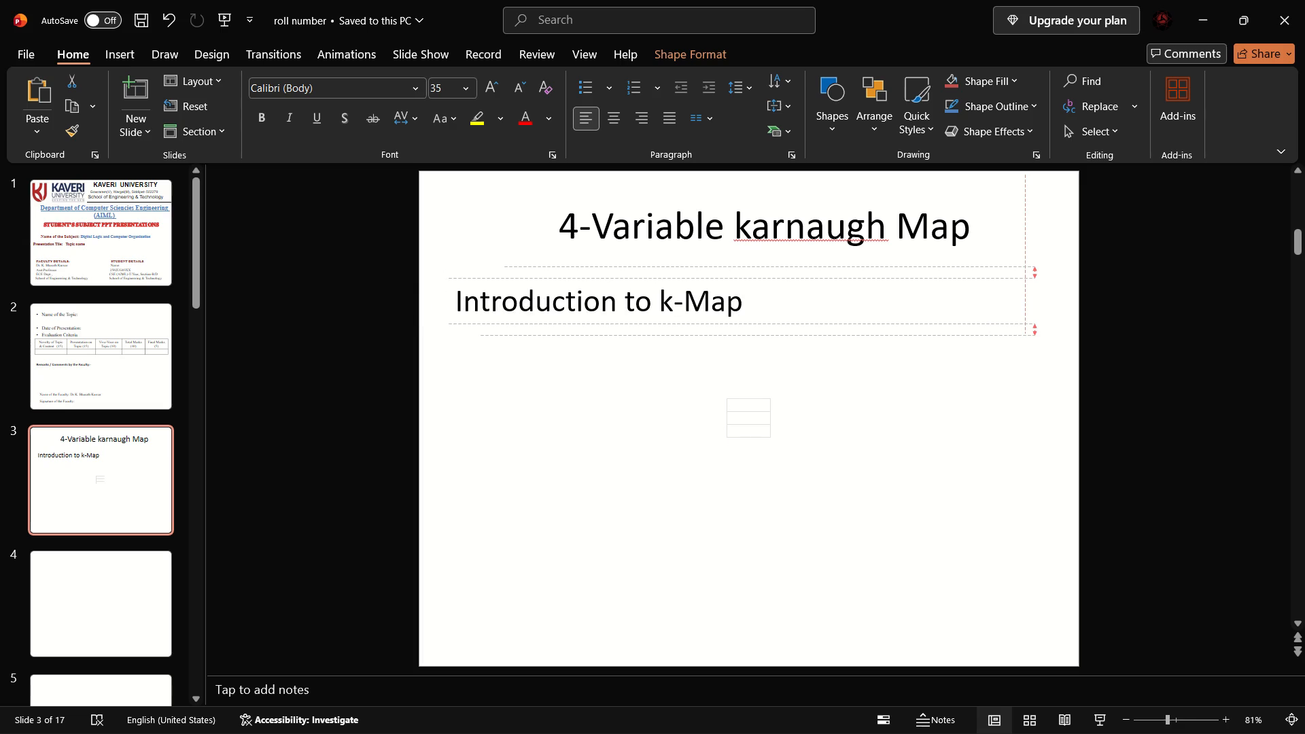
{"action": "left_click", "coordinate": [747, 300]}
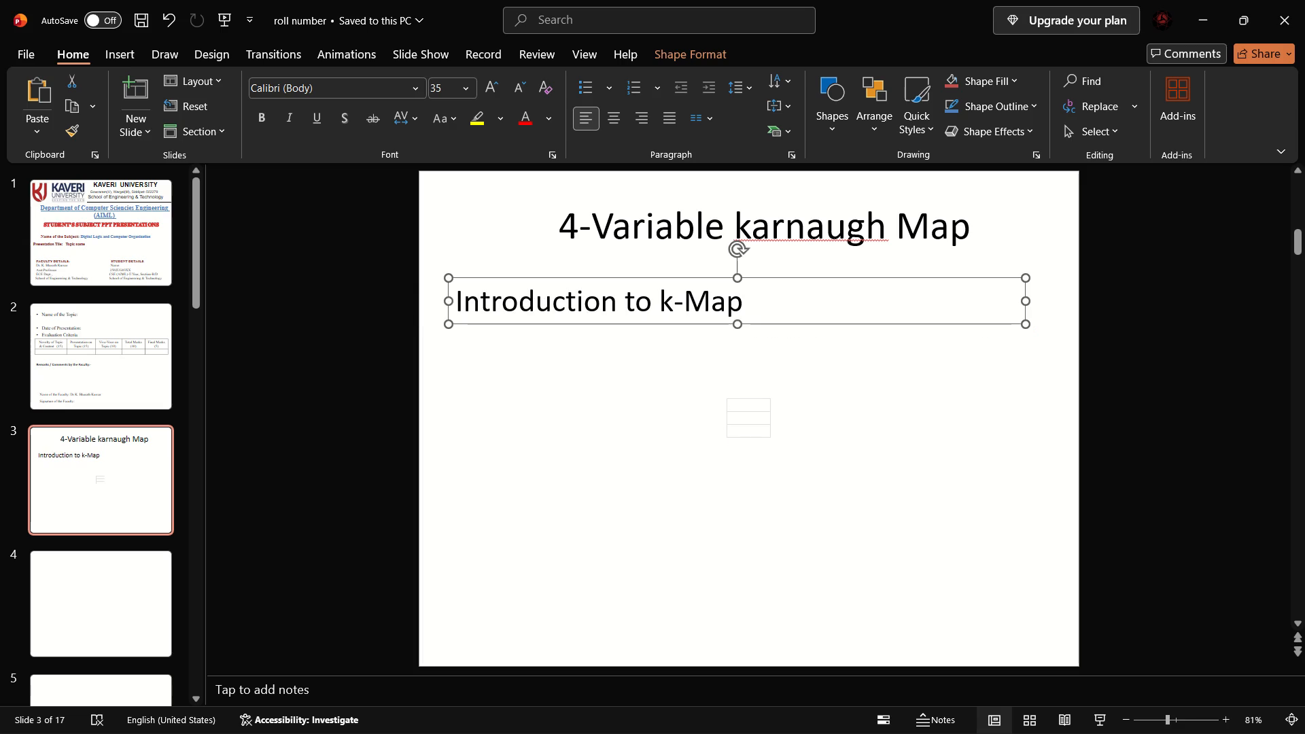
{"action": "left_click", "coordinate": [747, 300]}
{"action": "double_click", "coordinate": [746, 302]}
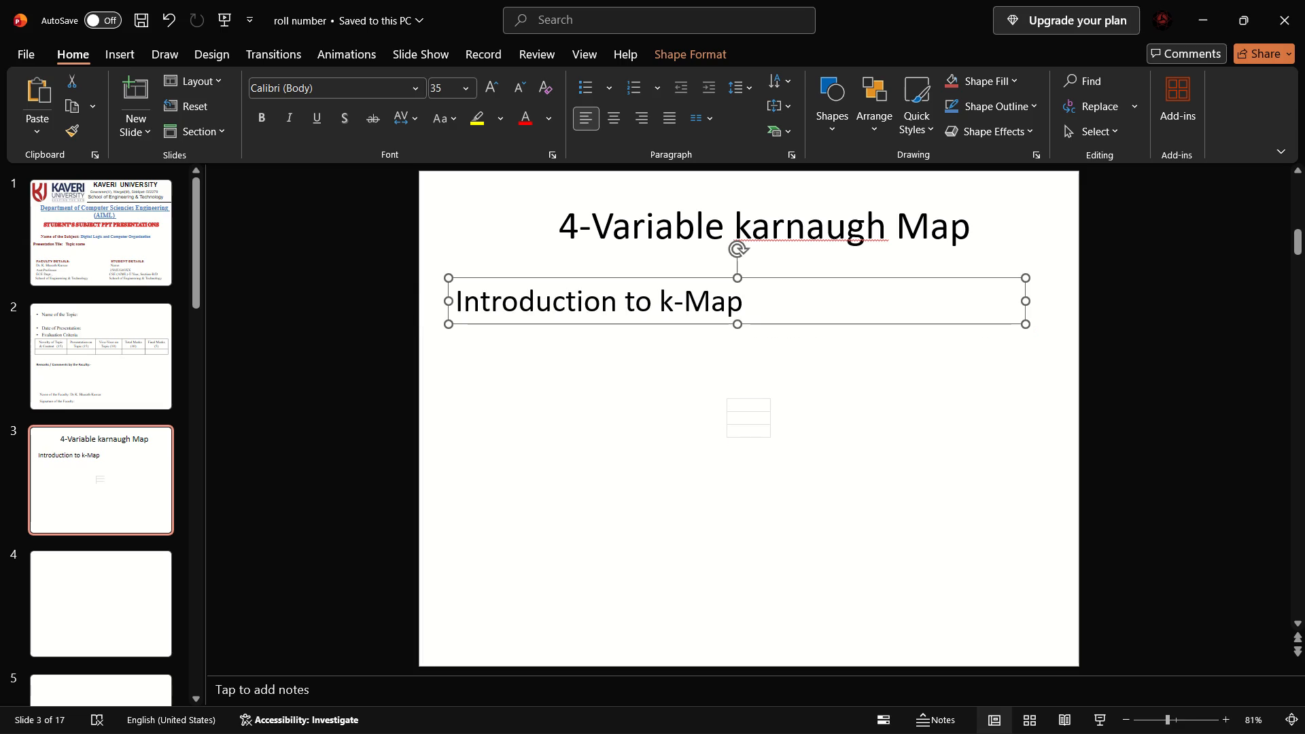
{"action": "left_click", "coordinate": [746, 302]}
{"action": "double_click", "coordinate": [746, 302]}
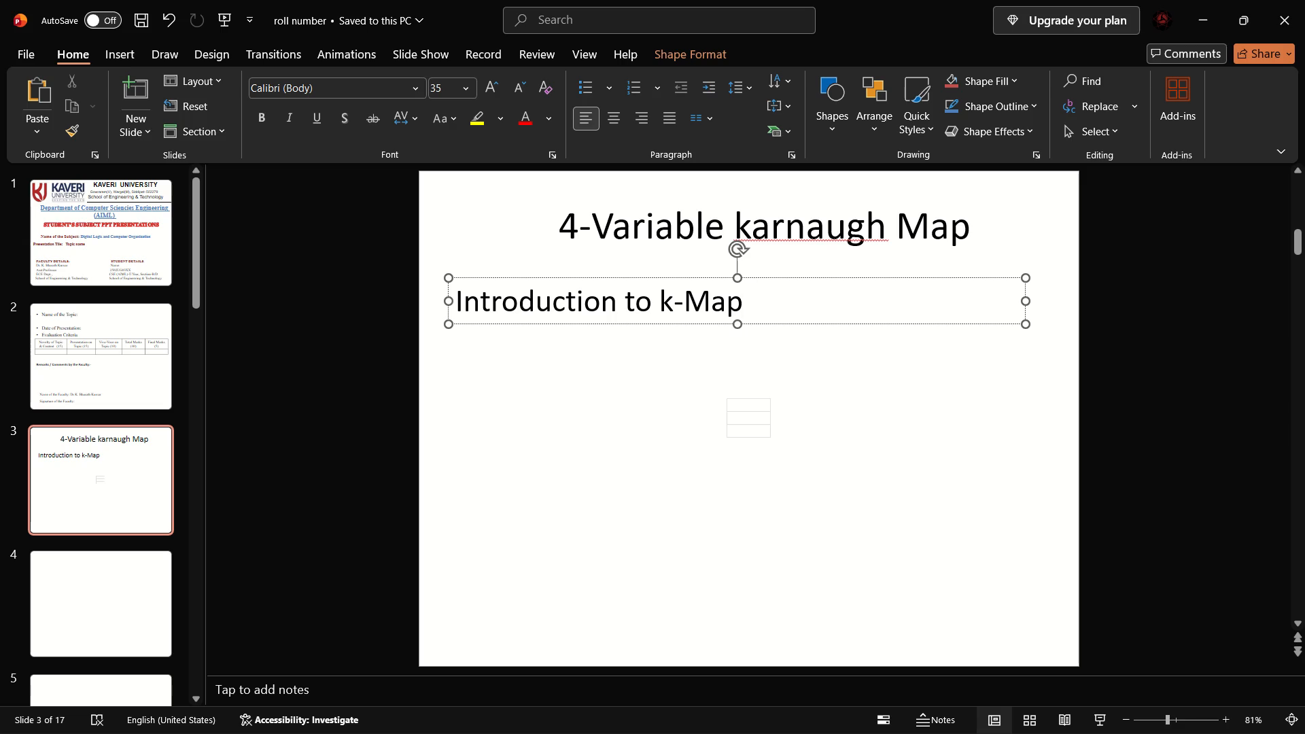
Move the "Introduction to k-Map" text box slightly down and a touch left, leaving more space beneath the slide title.
{"action": "left_click_drag", "start_coordinate": [461, 302], "coordinate": [454, 305]}
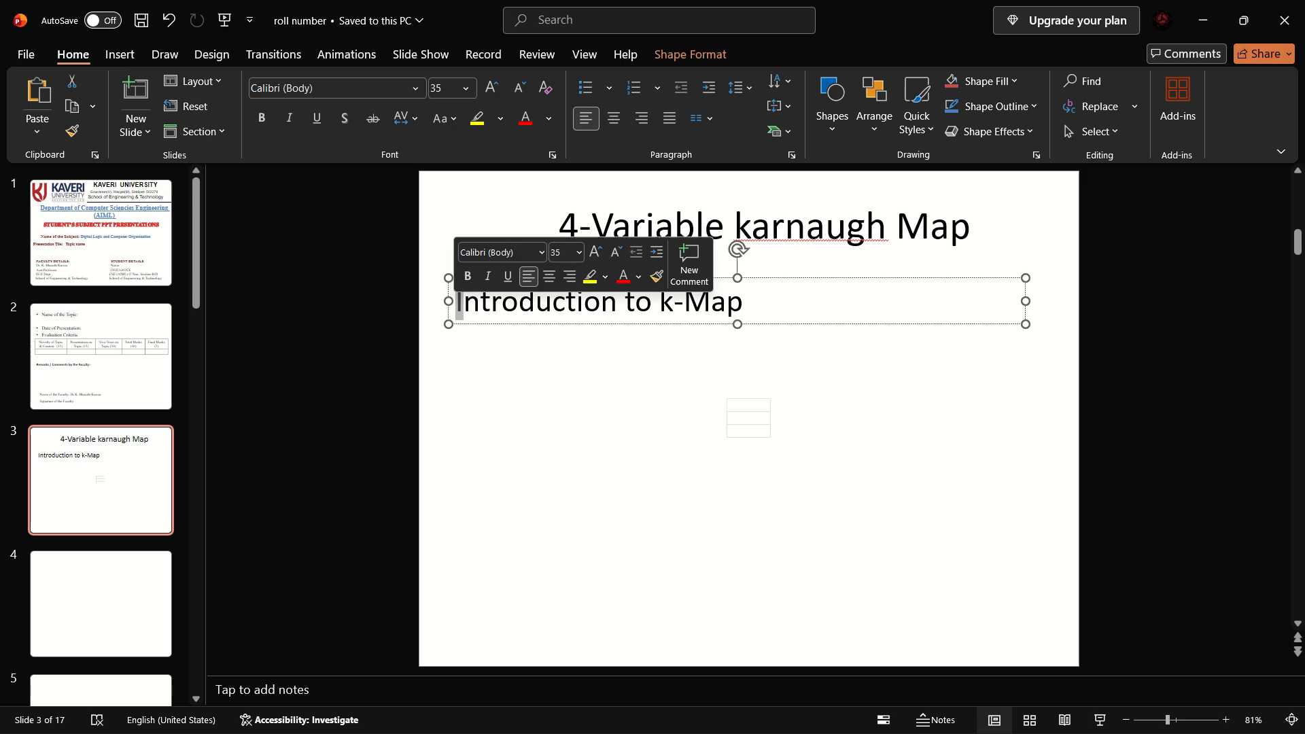
{"action": "left_click", "coordinate": [454, 305]}
{"action": "left_click_drag", "start_coordinate": [454, 305], "coordinate": [454, 315]}
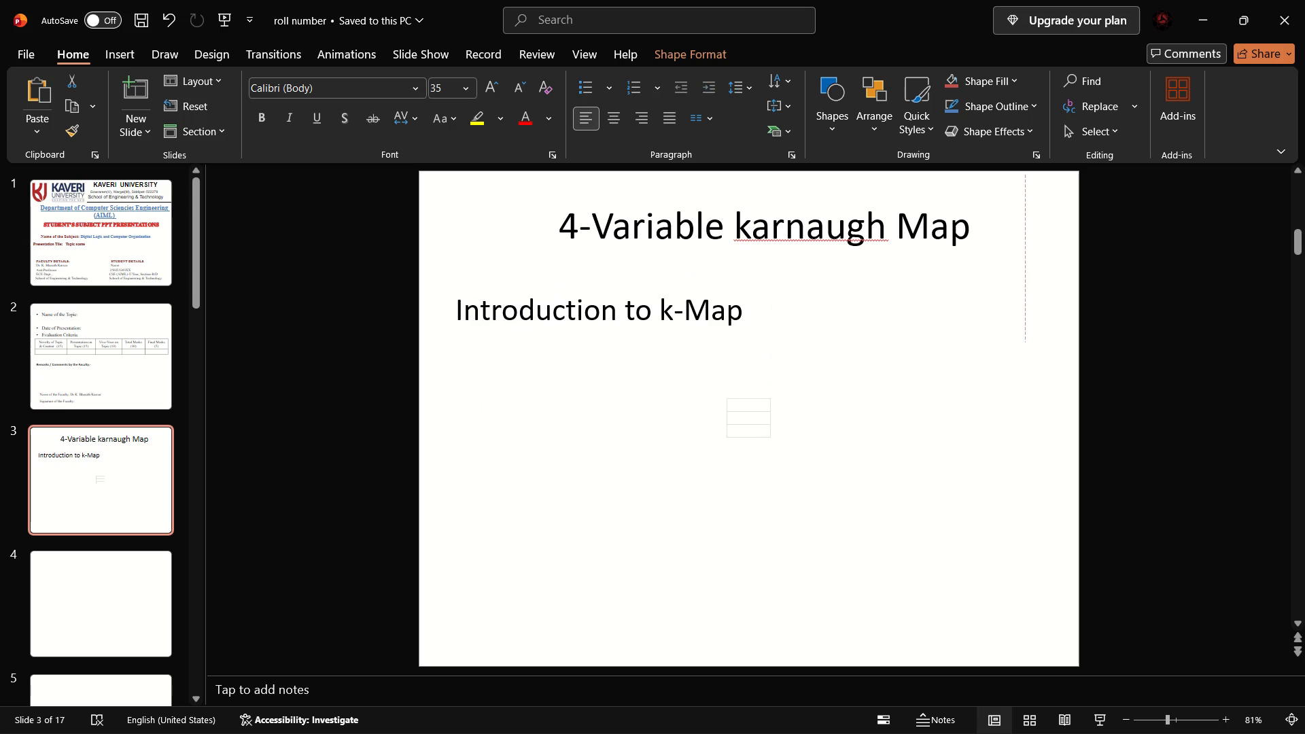
{"action": "left_click_drag", "start_coordinate": [454, 315], "coordinate": [450, 315]}
Color the whole "Introduction to k-Map" heading text with the dark blue theme color.
{"action": "left_click_drag", "start_coordinate": [455, 309], "coordinate": [518, 301]}
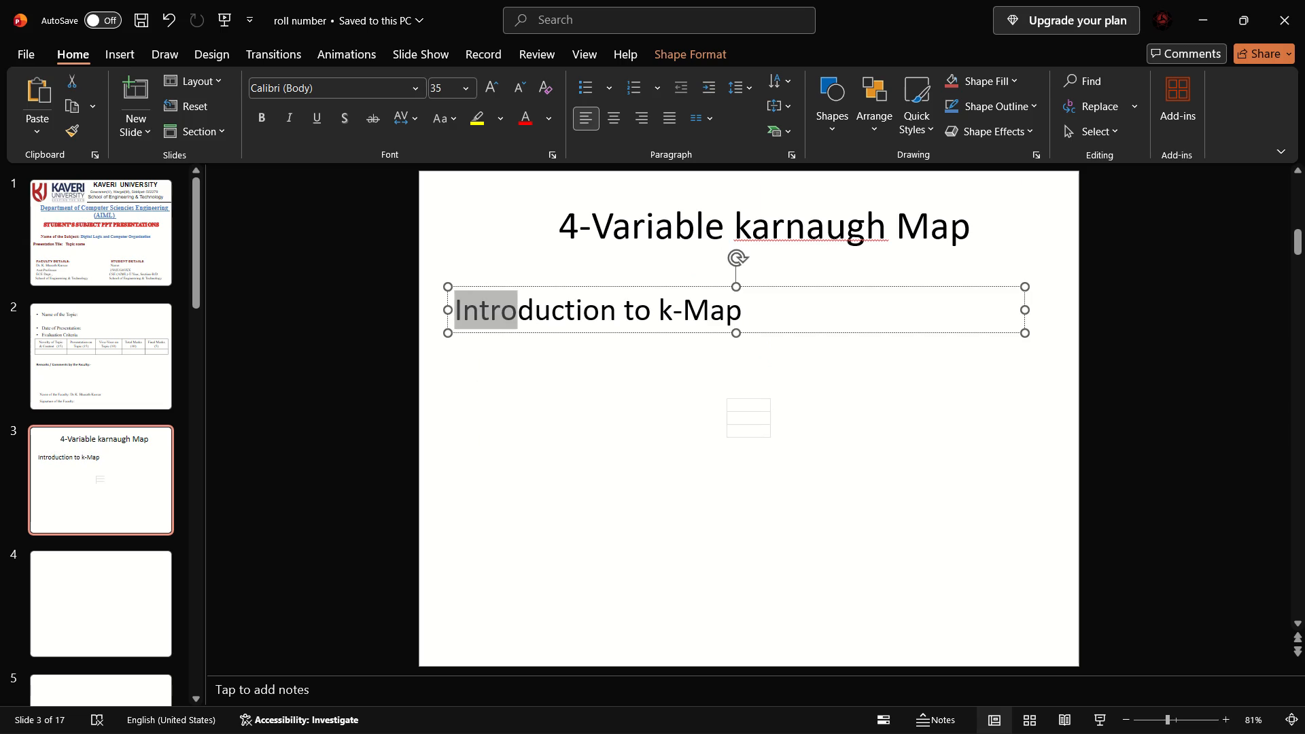
{"action": "left_click_drag", "start_coordinate": [518, 301], "coordinate": [765, 296]}
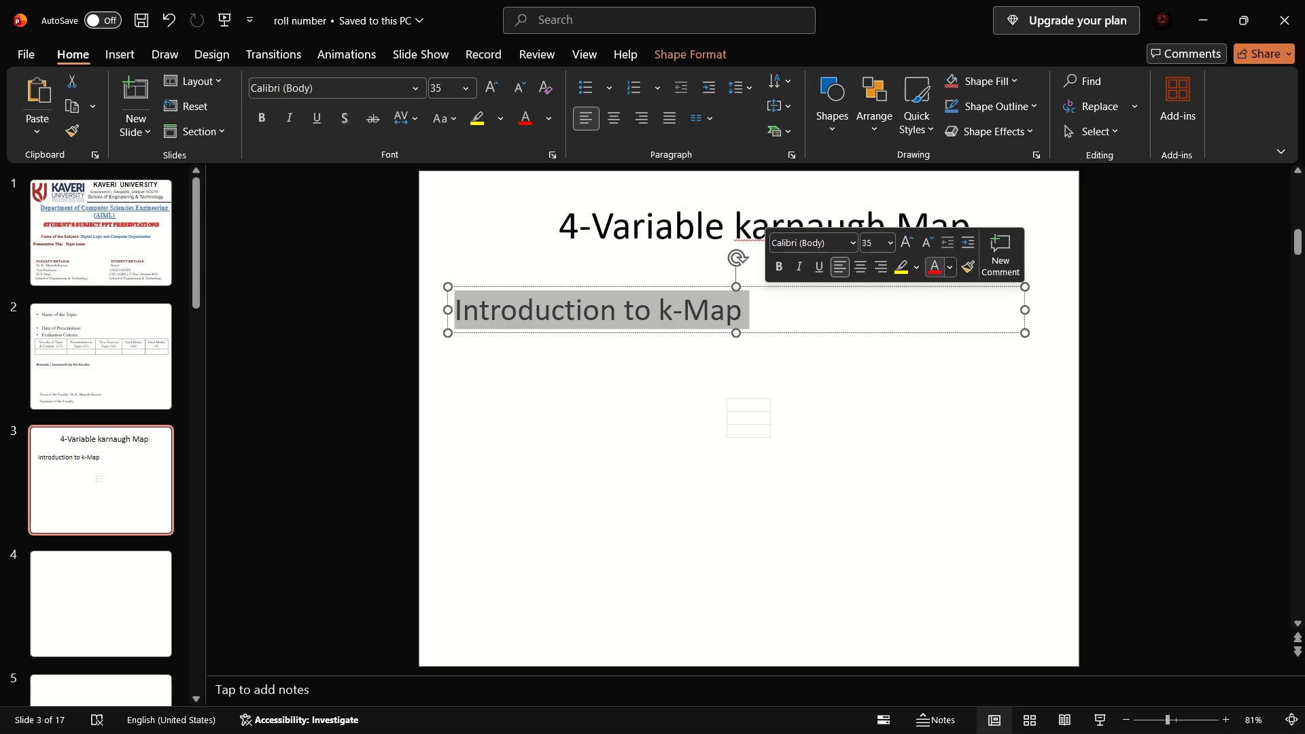
{"action": "left_click", "coordinate": [945, 262]}
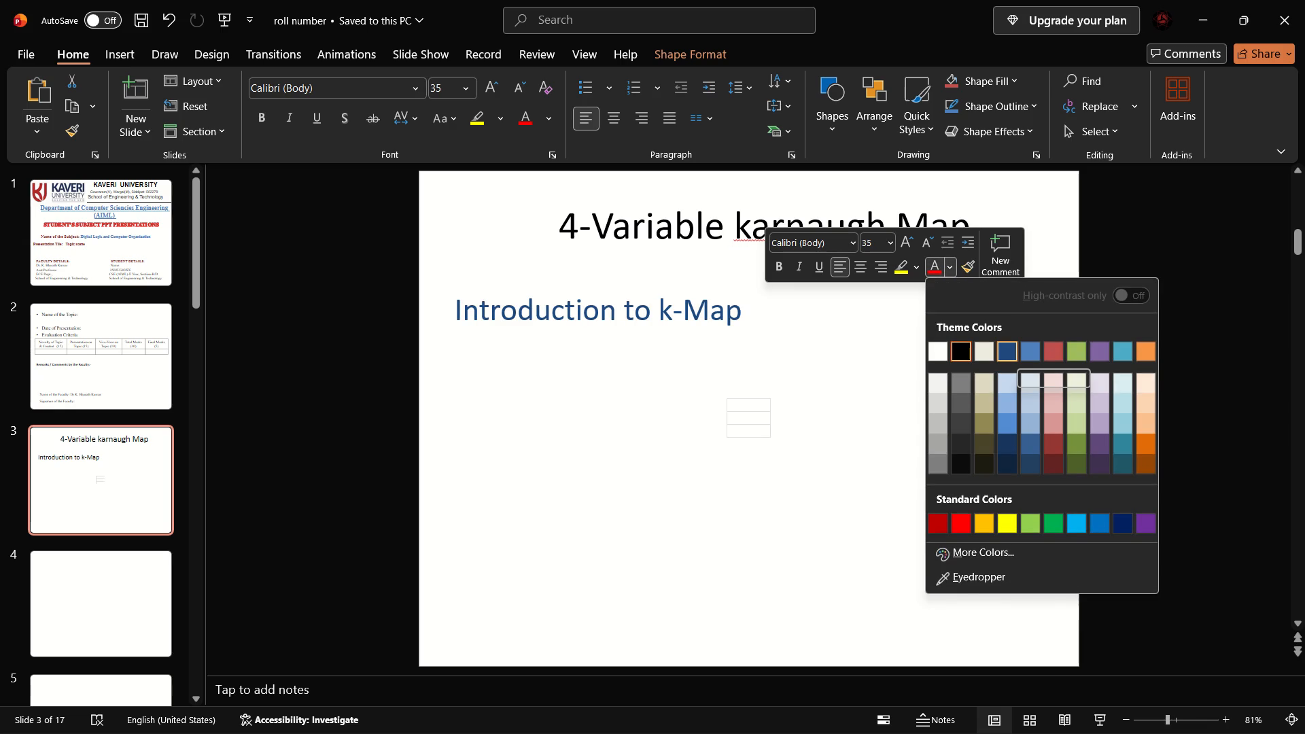
{"action": "left_click", "coordinate": [1017, 352]}
{"action": "left_click", "coordinate": [962, 430]}
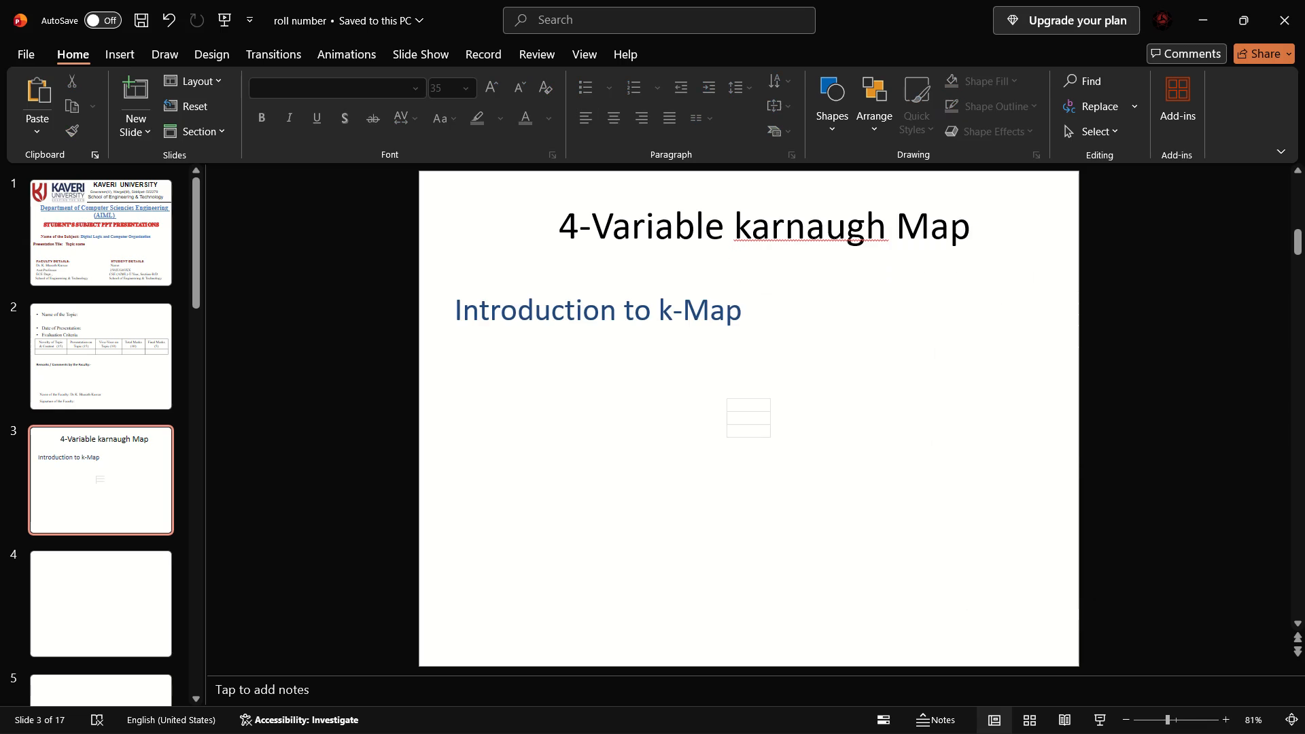
Shift the "Introduction to k-Map" text box slightly left, closer to the slide's left edge.
{"action": "left_click", "coordinate": [699, 319]}
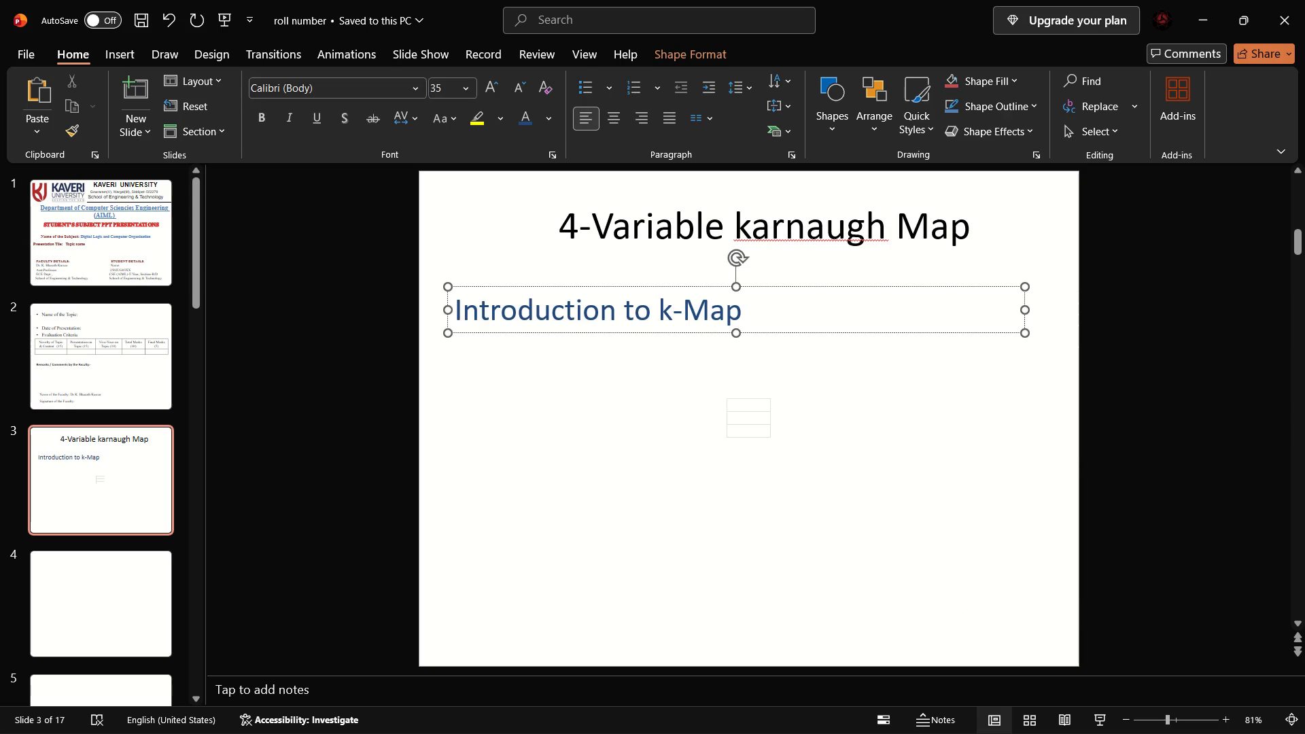
{"action": "left_click_drag", "start_coordinate": [768, 287], "coordinate": [761, 285]}
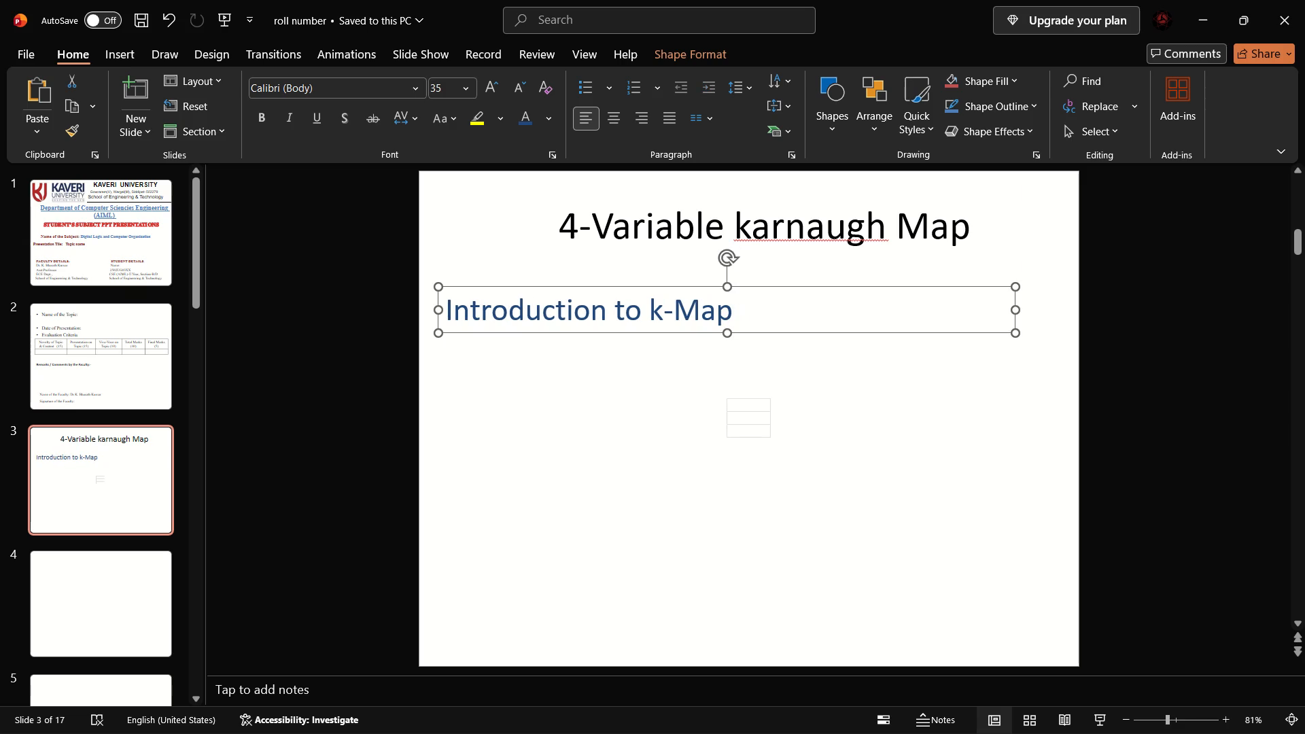
Append ":-" to the end of the "Introduction to k-Map" heading.
{"action": "left_click", "coordinate": [750, 312]}
{"action": "double_click", "coordinate": [750, 312]}
{"action": "right_click", "coordinate": [750, 312]}
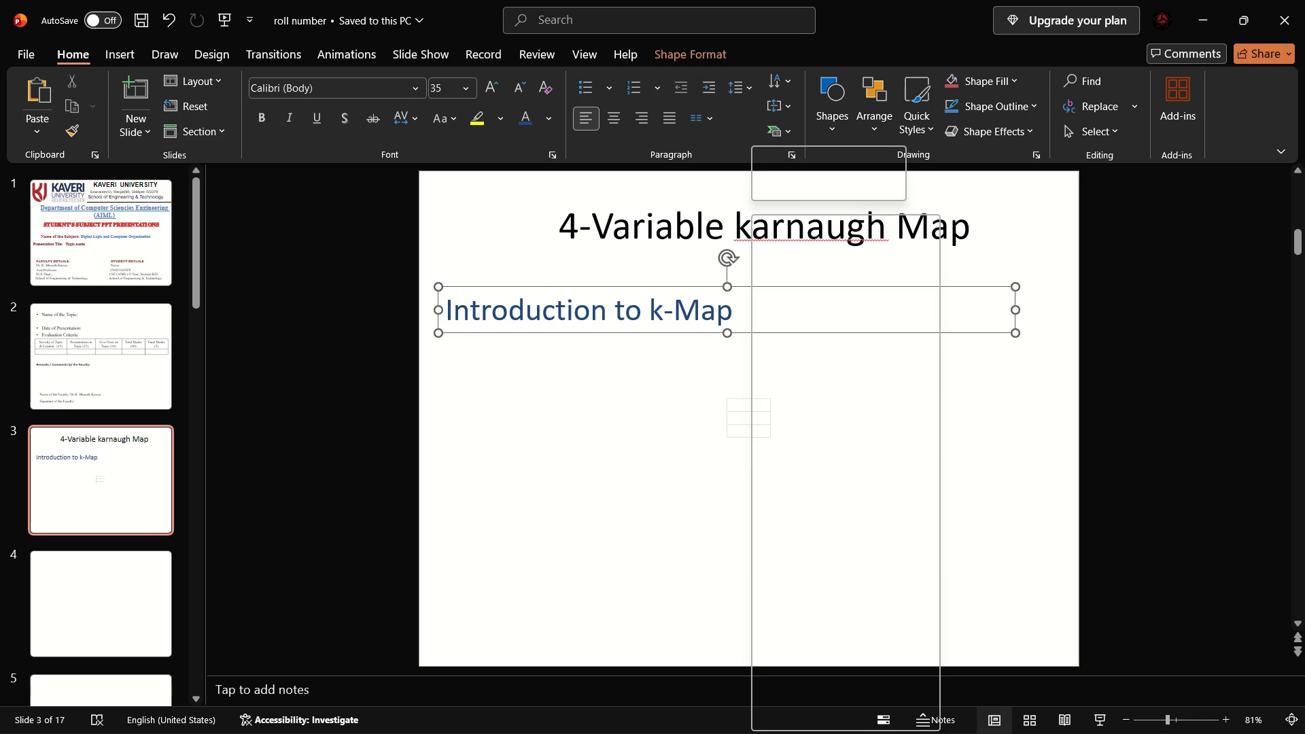
{"action": "left_click", "coordinate": [750, 312]}
{"action": "left_click", "coordinate": [750, 312]}
{"action": "right_click", "coordinate": [750, 312]}
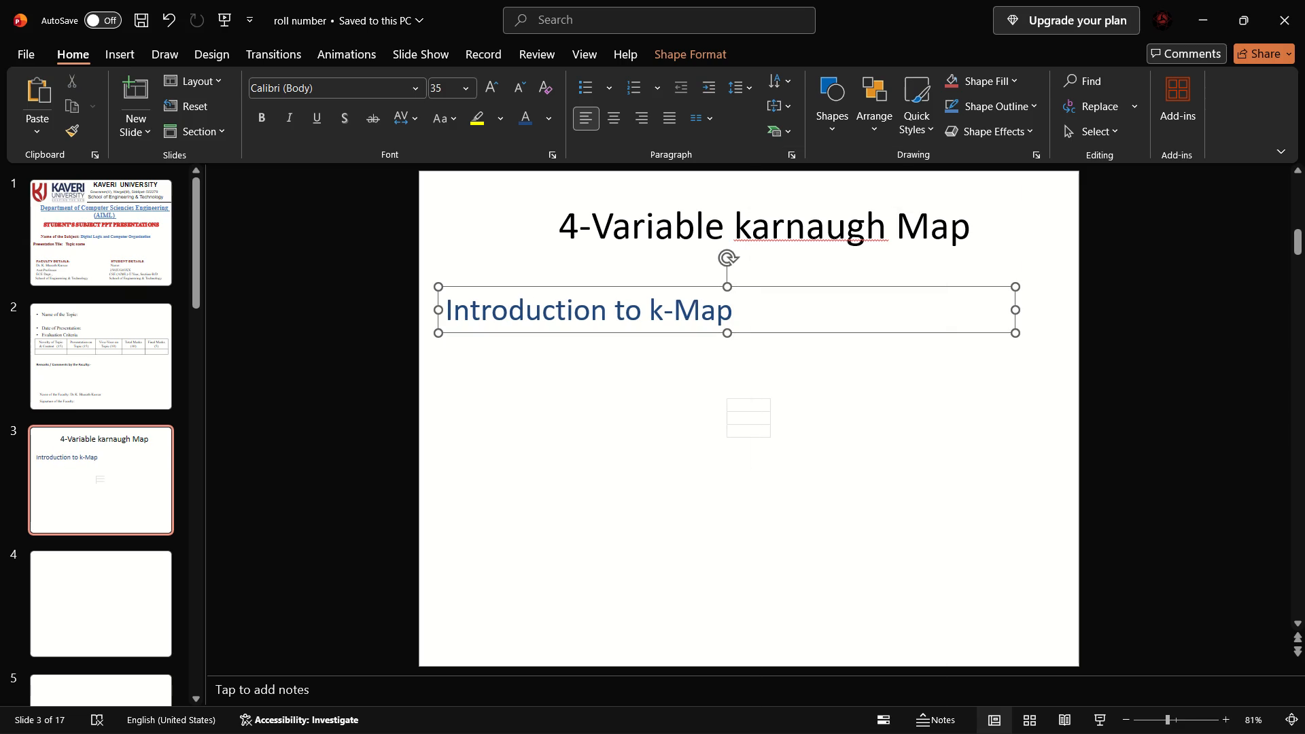
{"action": "left_click", "coordinate": [750, 312]}
{"action": "double_click", "coordinate": [750, 312]}
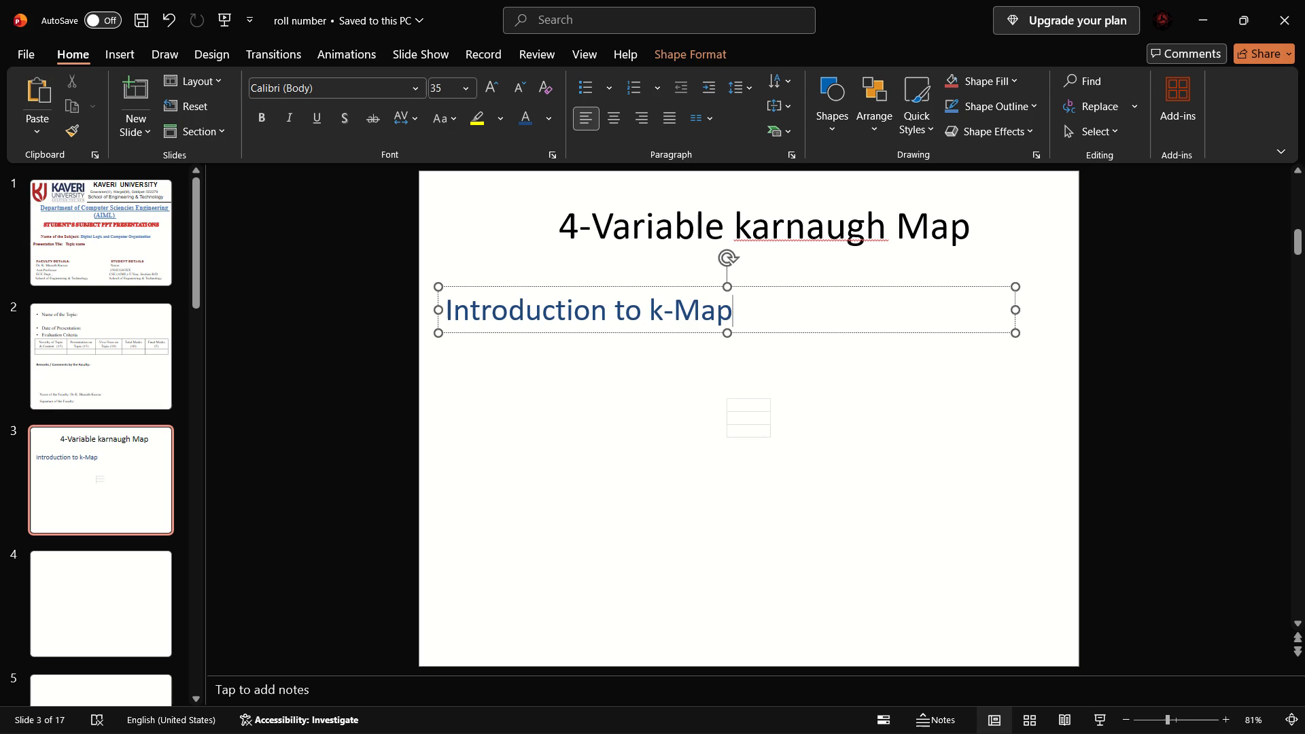
{"action": "type", "text": ":-"}
{"action": "left_click", "coordinate": [717, 362]}
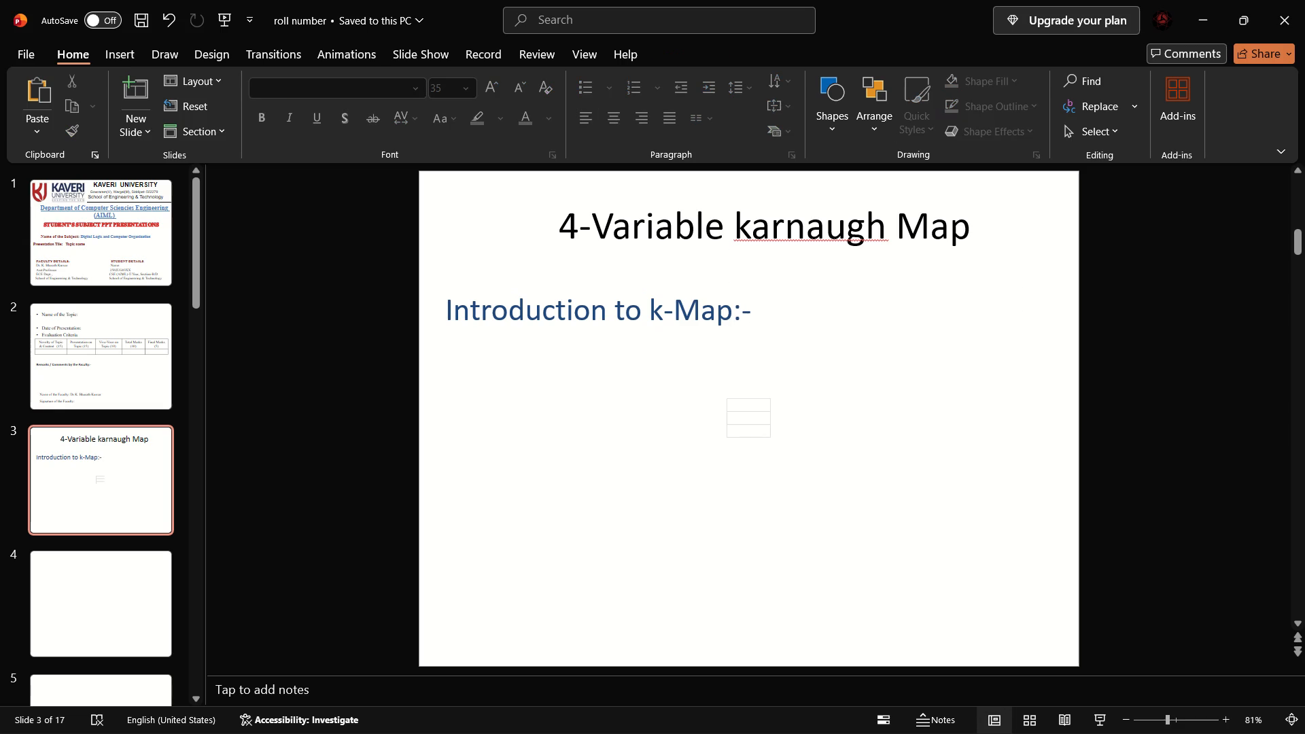
Insert a wide text box in the empty area below the "Introduction to k-Map:-" heading.
{"action": "left_click", "coordinate": [111, 54]}
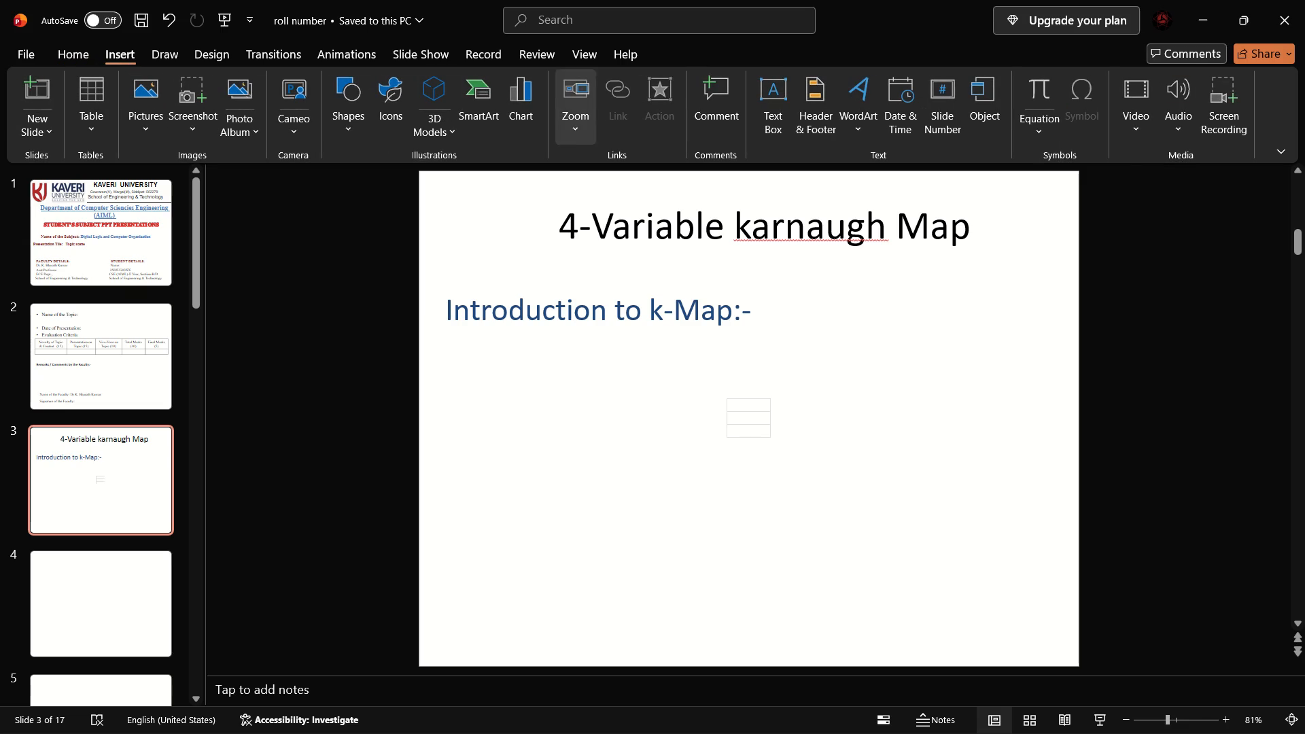
{"action": "left_click", "coordinate": [759, 113]}
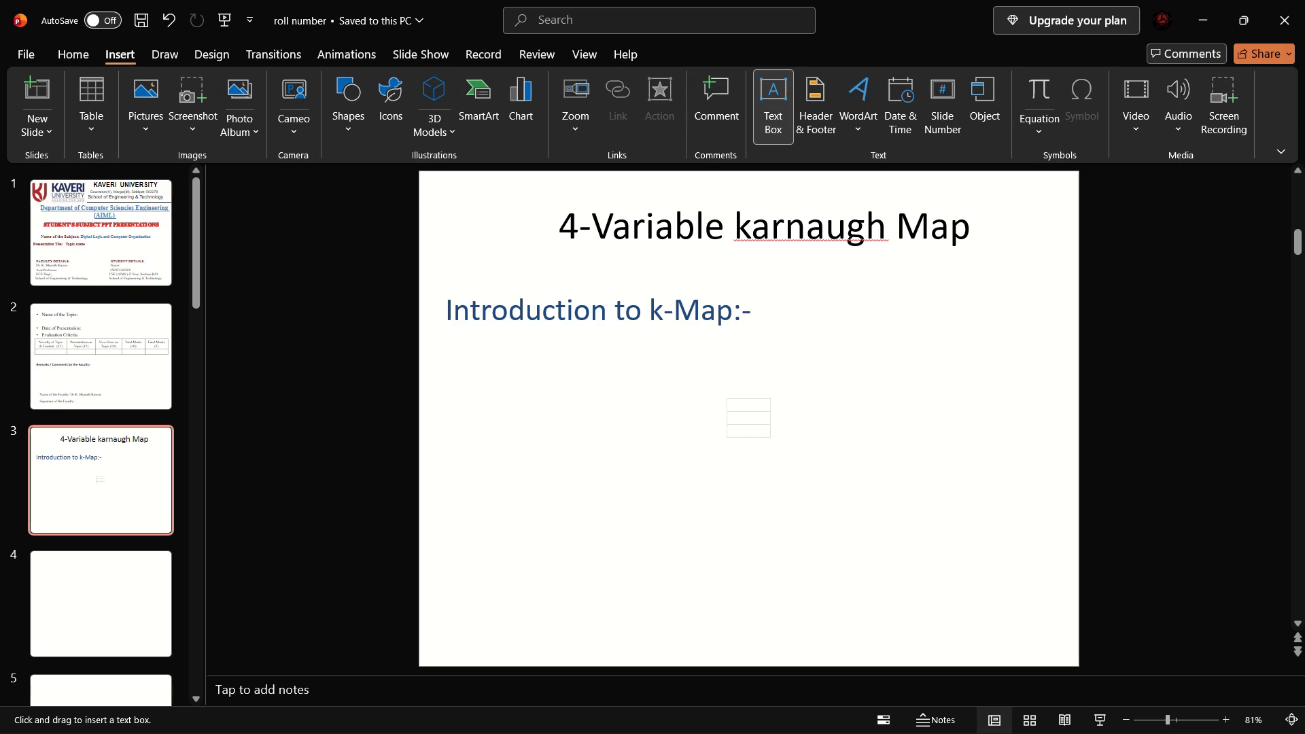
{"action": "left_click_drag", "start_coordinate": [486, 375], "coordinate": [874, 474]}
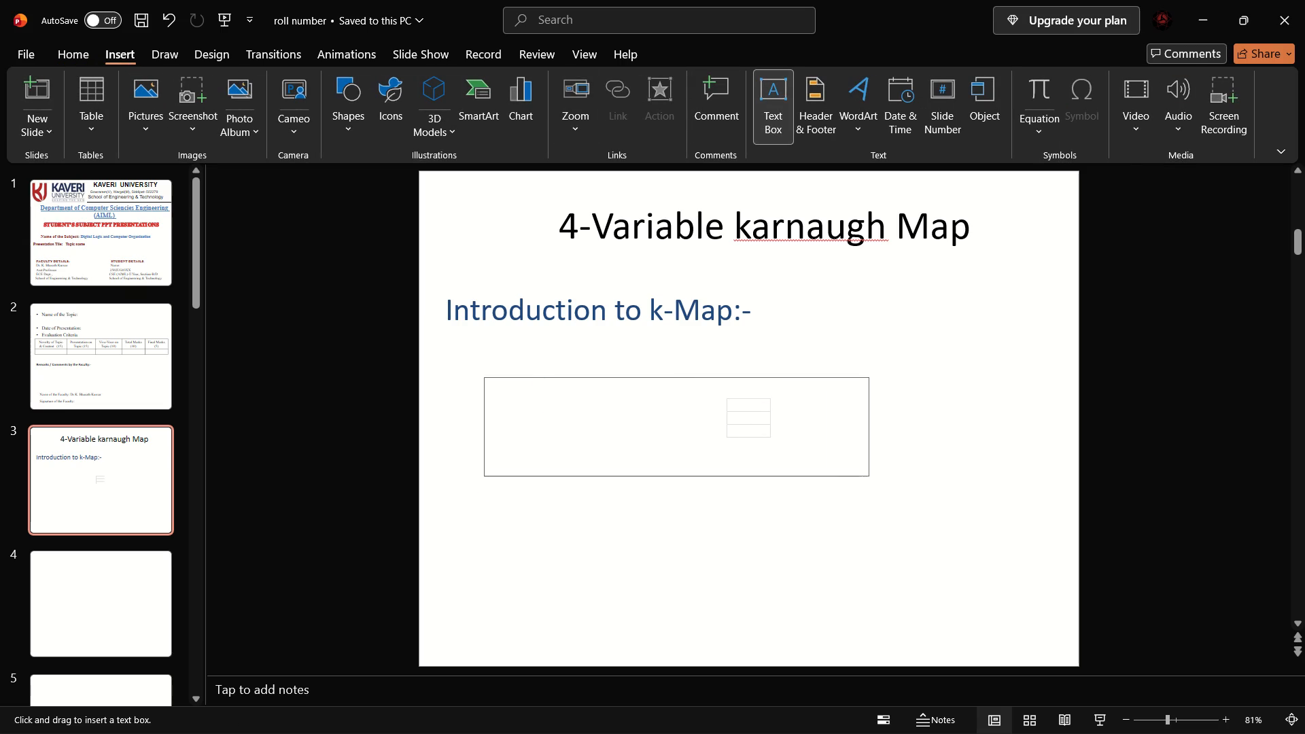
{"action": "left_click_drag", "start_coordinate": [874, 474], "coordinate": [1090, 432]}
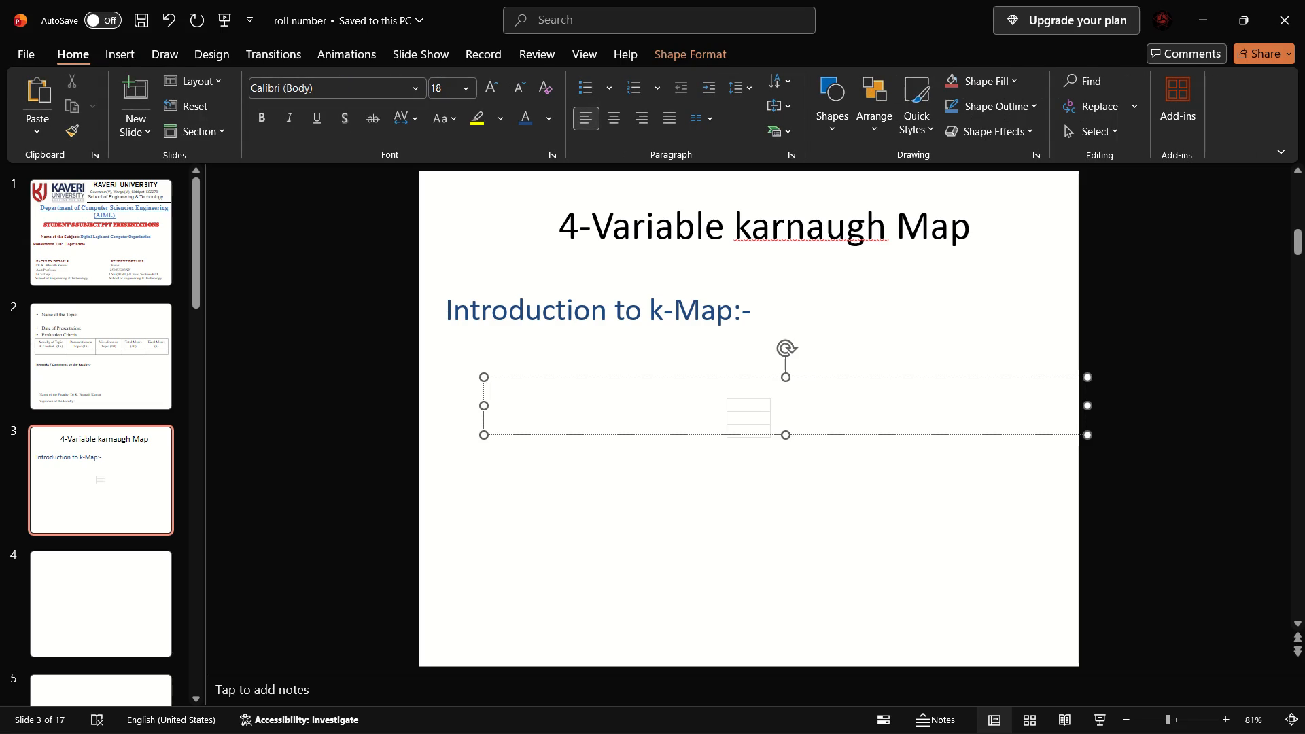
Resize the new empty text box to fill the slide below the heading, aligning its left edge with the heading's box.
{"action": "left_click_drag", "start_coordinate": [480, 379], "coordinate": [474, 364]}
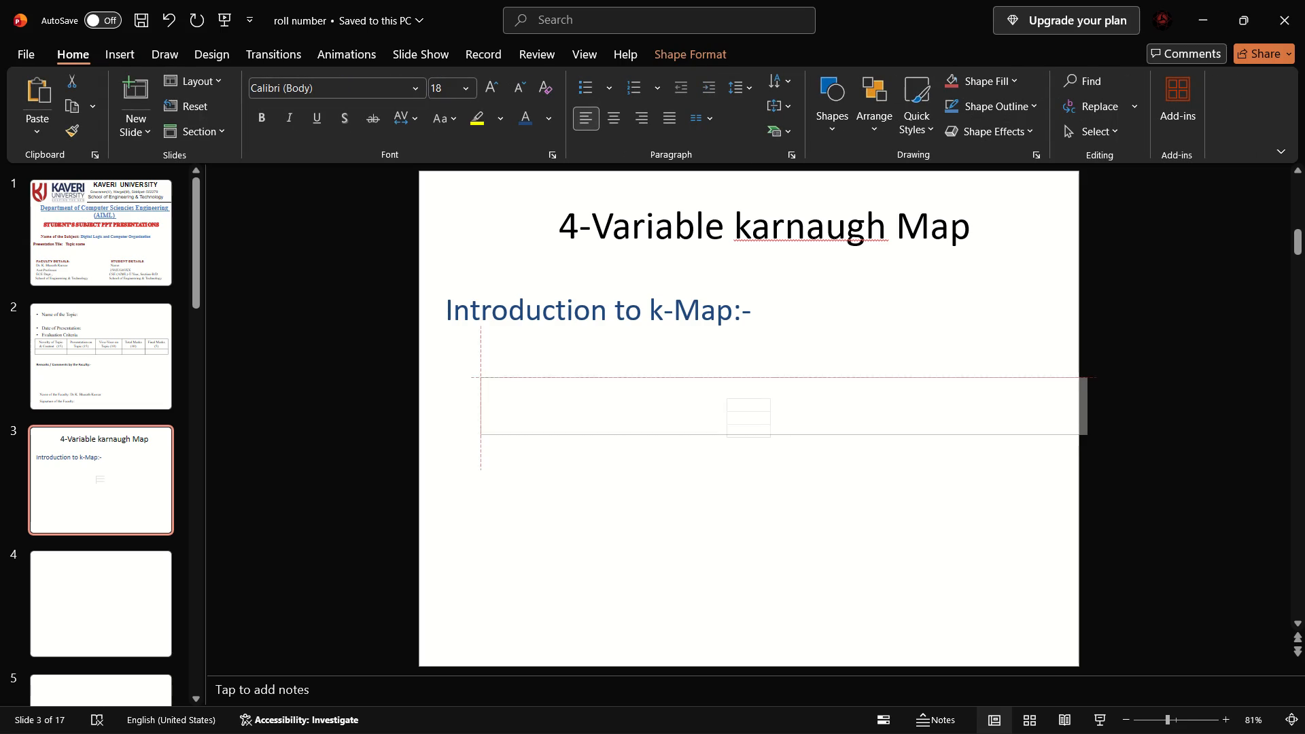
{"action": "left_click_drag", "start_coordinate": [474, 364], "coordinate": [457, 347]}
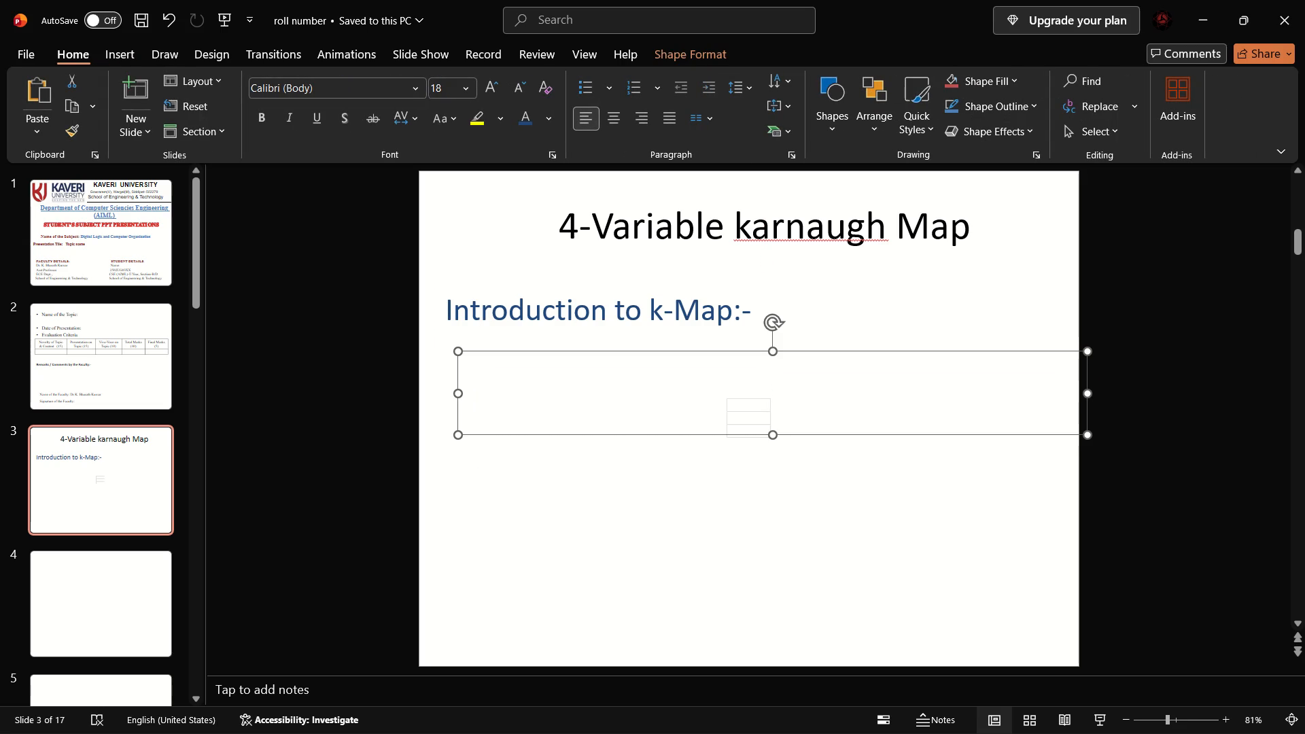
{"action": "left_click_drag", "start_coordinate": [455, 392], "coordinate": [442, 393]}
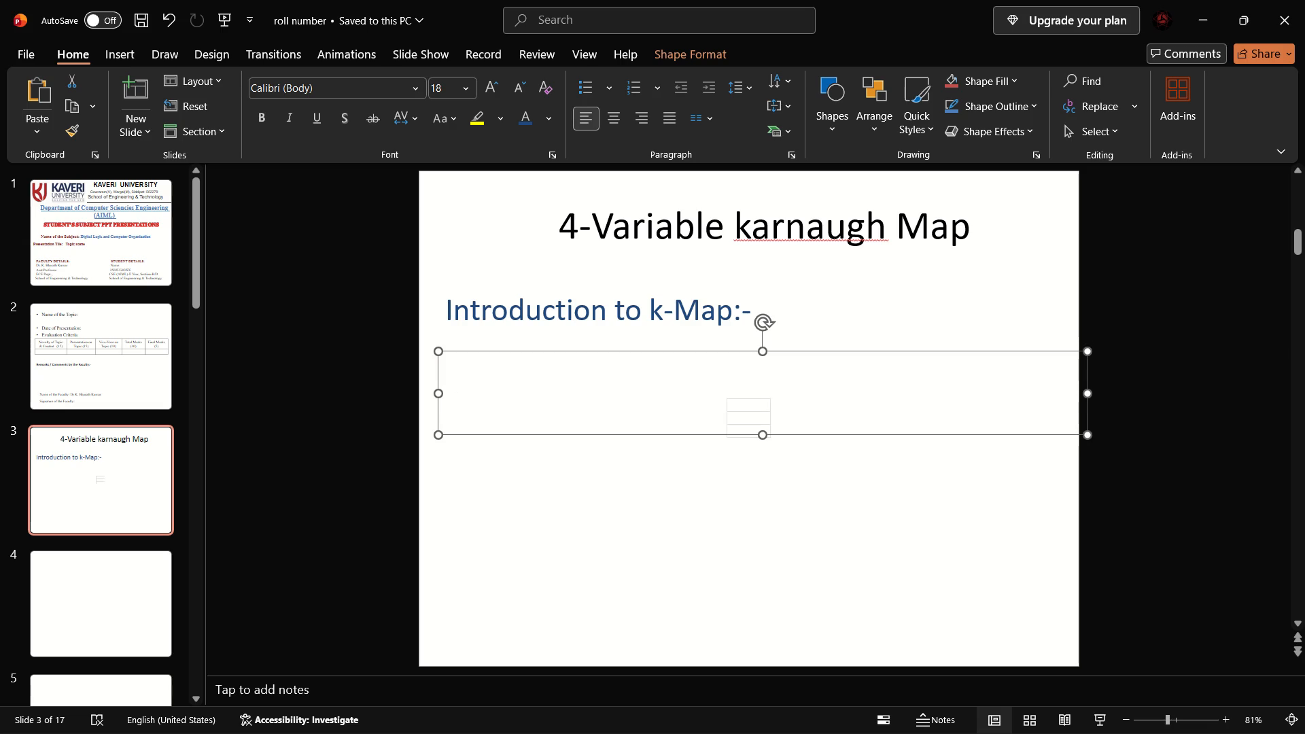
{"action": "left_click_drag", "start_coordinate": [1087, 438], "coordinate": [1066, 523]}
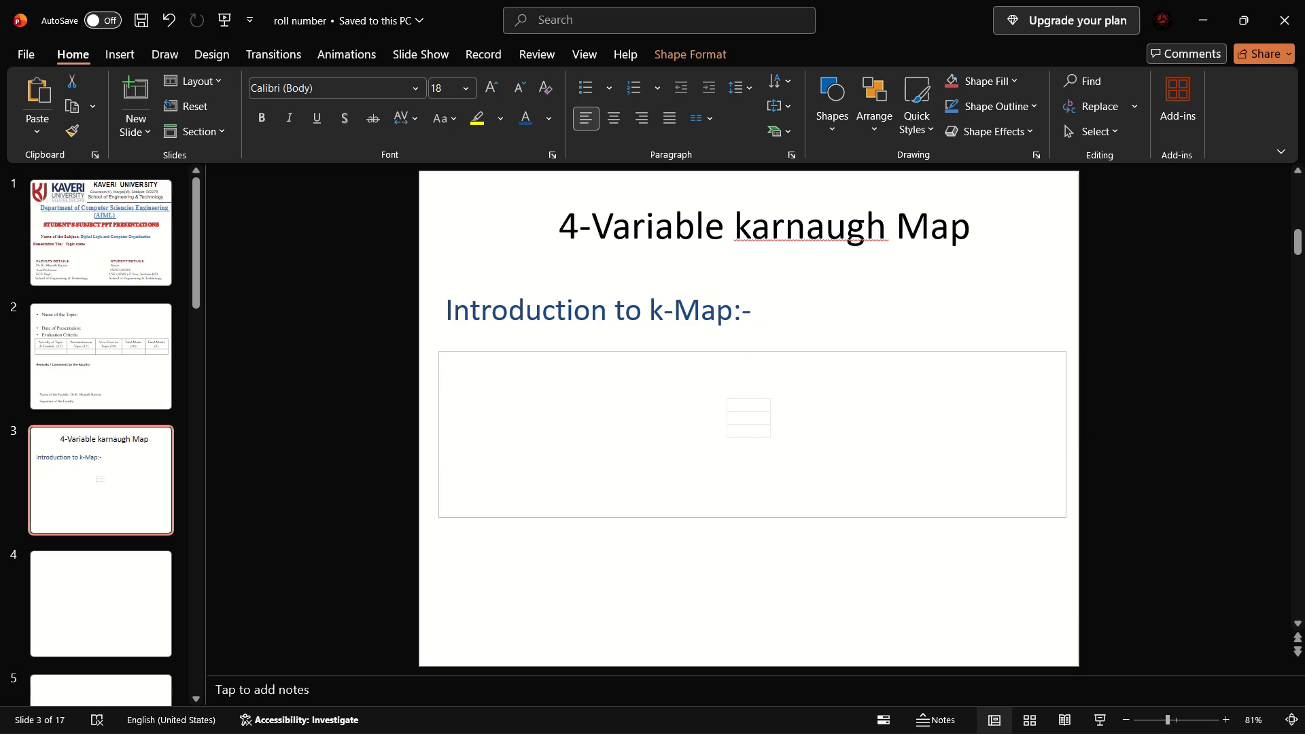
{"action": "left_click_drag", "start_coordinate": [1066, 523], "coordinate": [1073, 650]}
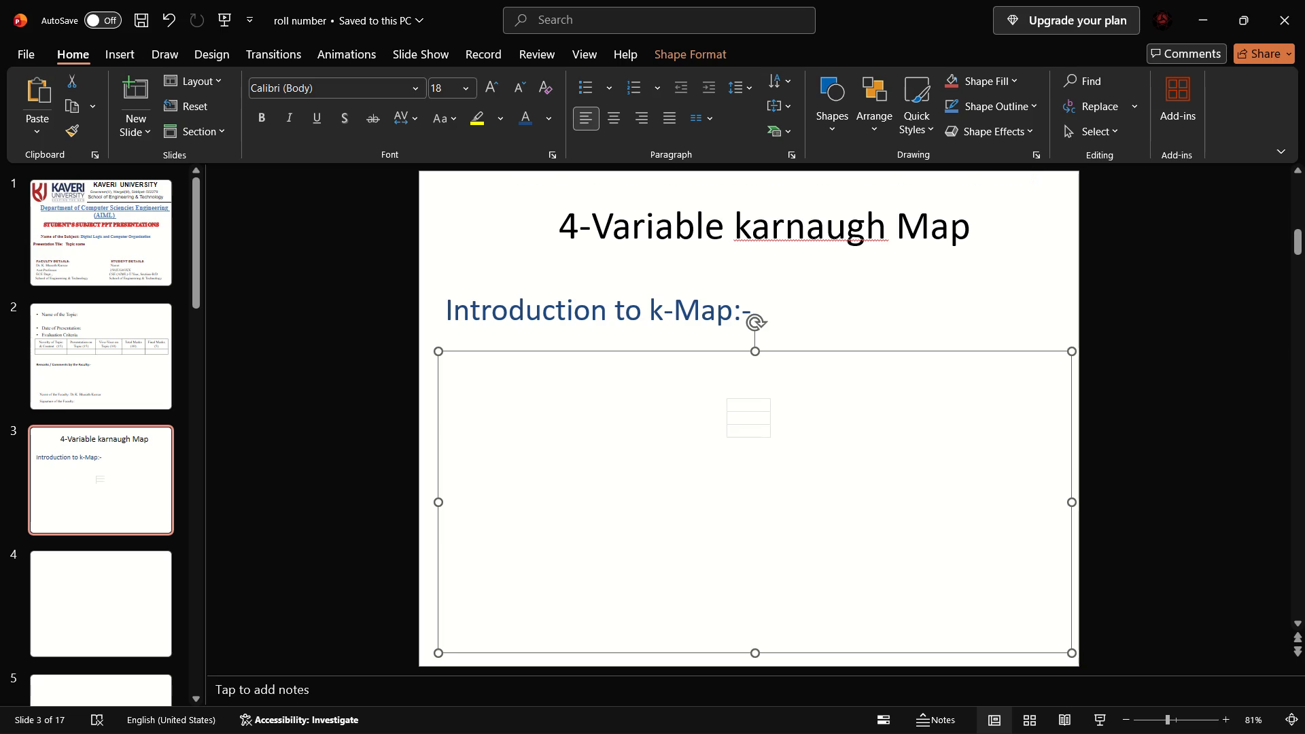
{"action": "left_click", "coordinate": [1073, 650]}
Begin the explanatory text in the empty box below the "Introduction to k-Map:-" heading with "A karnaugh Map is a graphical method".
{"action": "left_click", "coordinate": [495, 372]}
{"action": "left_click", "coordinate": [476, 372]}
{"action": "triple_click", "coordinate": [460, 372]}
{"action": "type", "text": "A karna"}
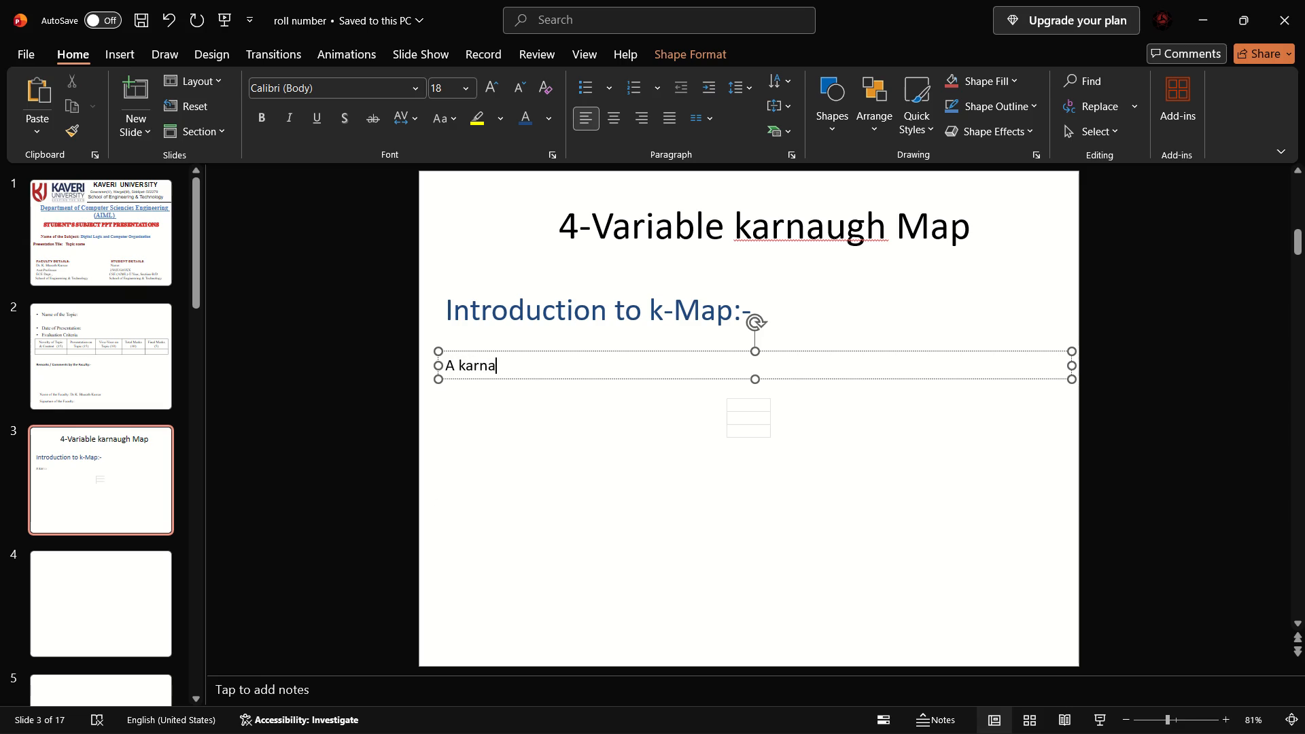
{"action": "type", "text": "ugh"}
{"action": "key", "text": "space"}
{"action": "type", "text": "Ma"}
{"action": "type", "text": "p is a gra"}
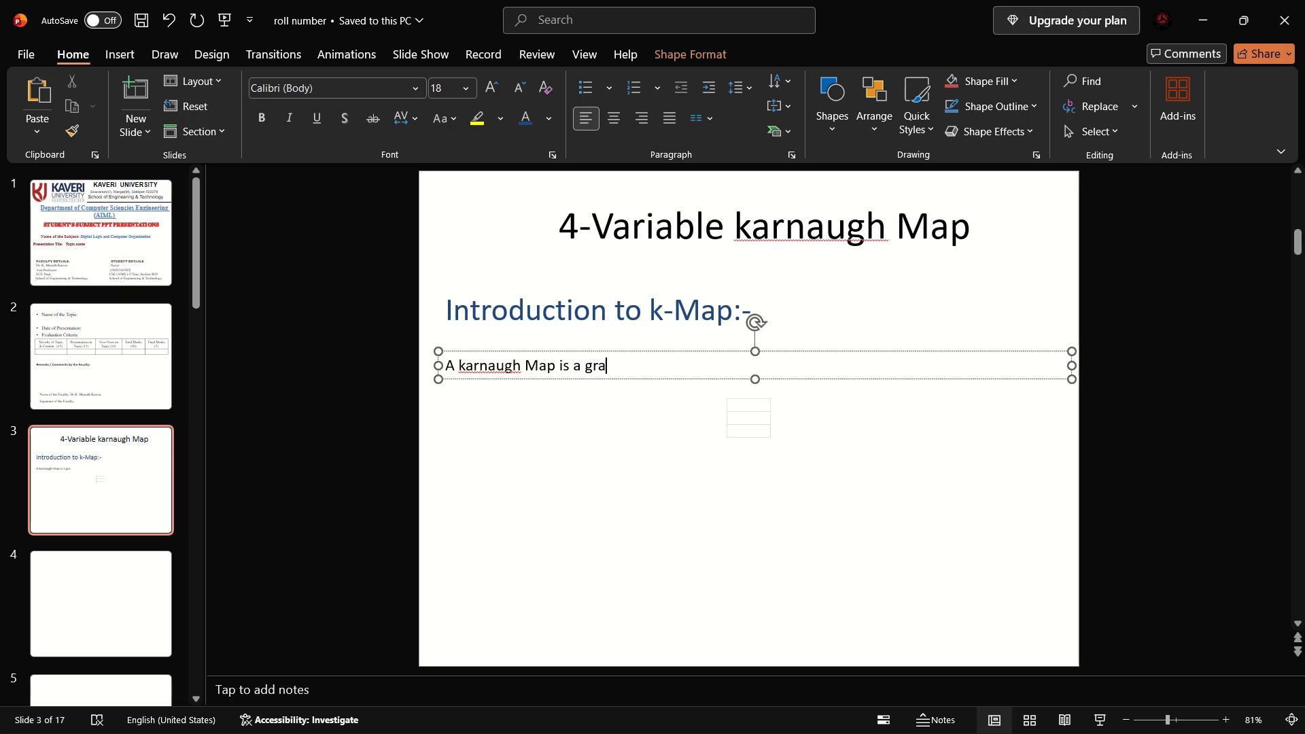
{"action": "type", "text": "phical"}
{"action": "key", "text": "space"}
{"action": "key", "text": "r"}
{"action": "key", "text": "BackSpace"}
{"action": "type", "text": "method"}
{"action": "key", "text": "space"}
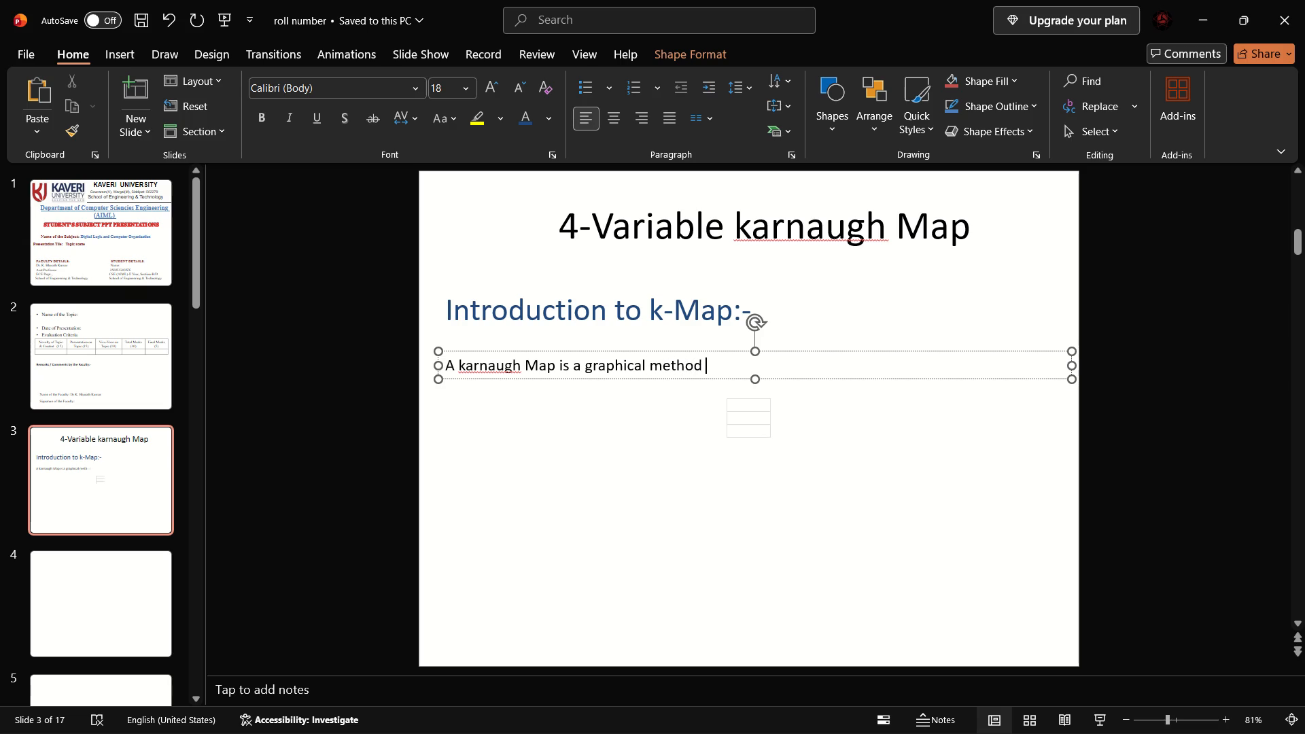
Continue the k-Map definition sentence with "used to simplify Boolean expressions".
{"action": "type", "text": "used"}
{"action": "key", "text": "space"}
{"action": "type", "text": "to simply"}
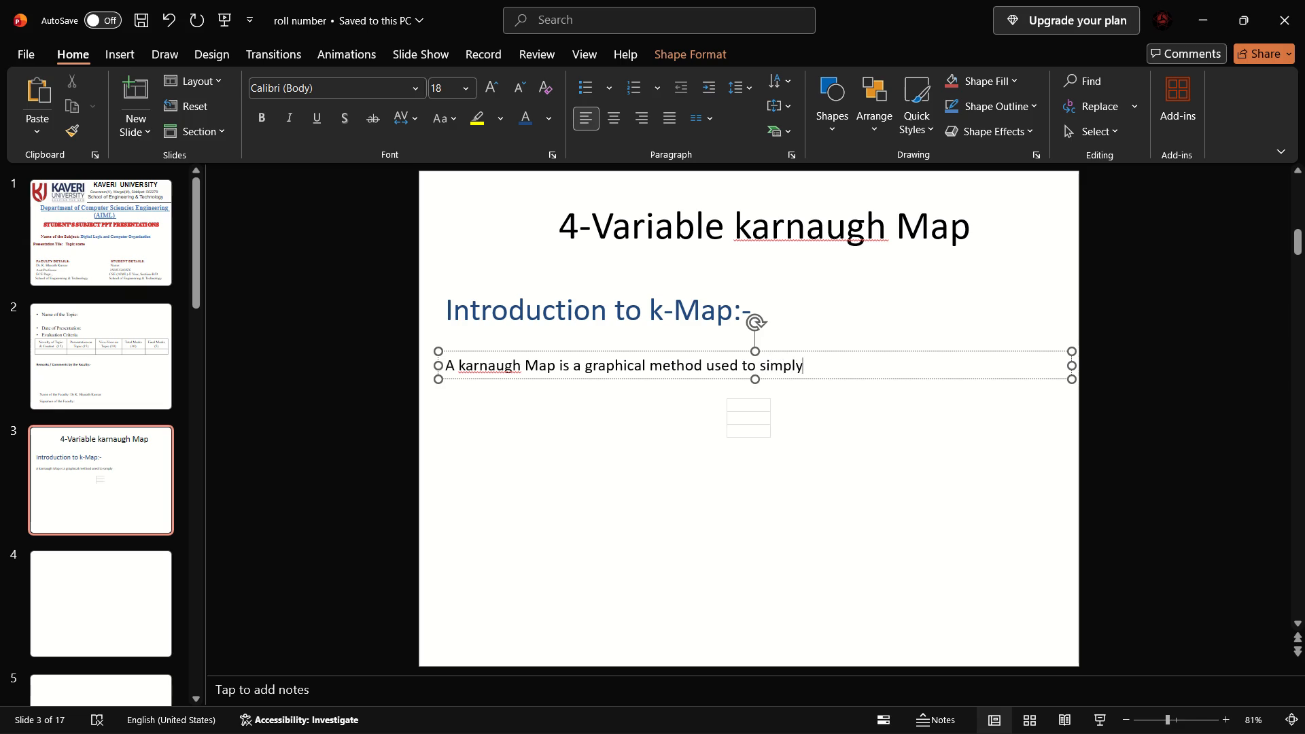
{"action": "key", "text": "BackSpace"}
{"action": "key", "text": "i"}
{"action": "key", "text": "f"}
{"action": "key", "text": "y"}
{"action": "key", "text": "space"}
{"action": "type", "text": "Boolean"}
{"action": "key", "text": "space"}
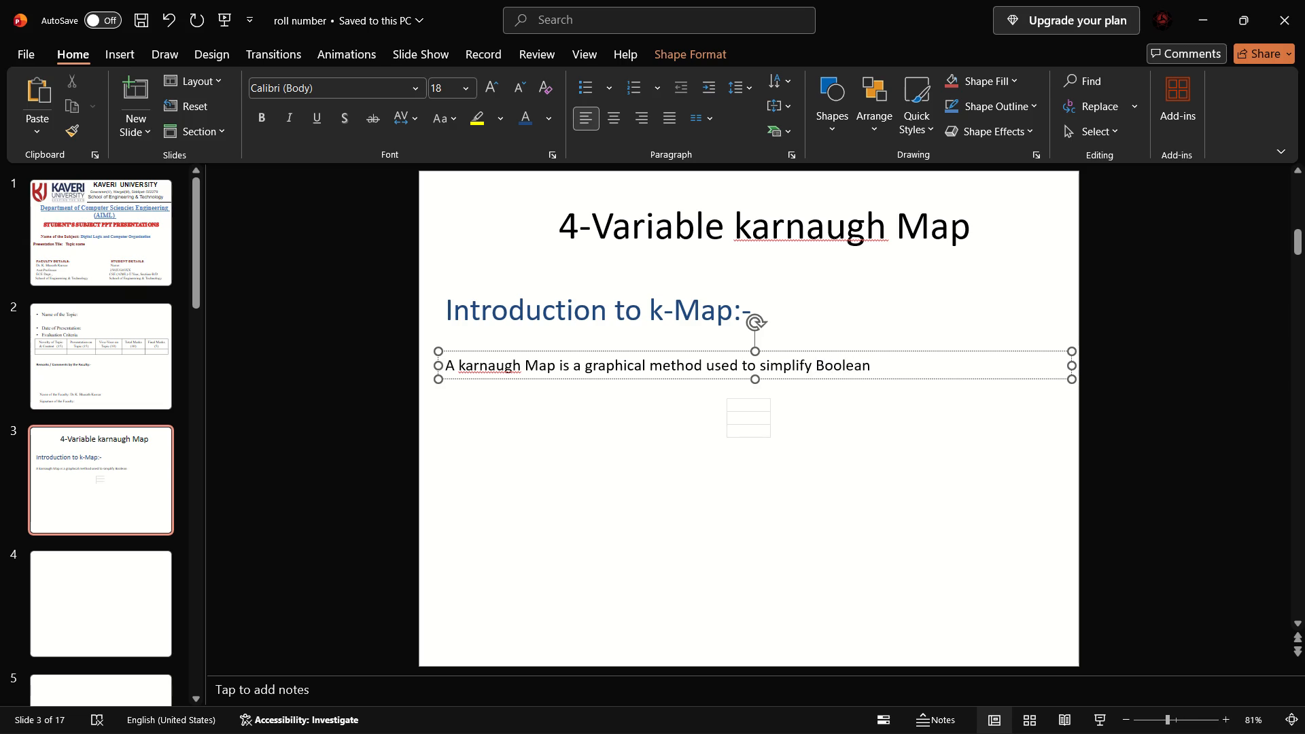
{"action": "type", "text": "expression"}
{"action": "type", "text": "s"}
{"action": "key", "text": "space"}
Complete the k-Map definition sentence with "in digital logic design .".
{"action": "key", "text": "o"}
{"action": "key", "text": "BackSpace"}
{"action": "type", "text": "in"}
{"action": "key", "text": "space"}
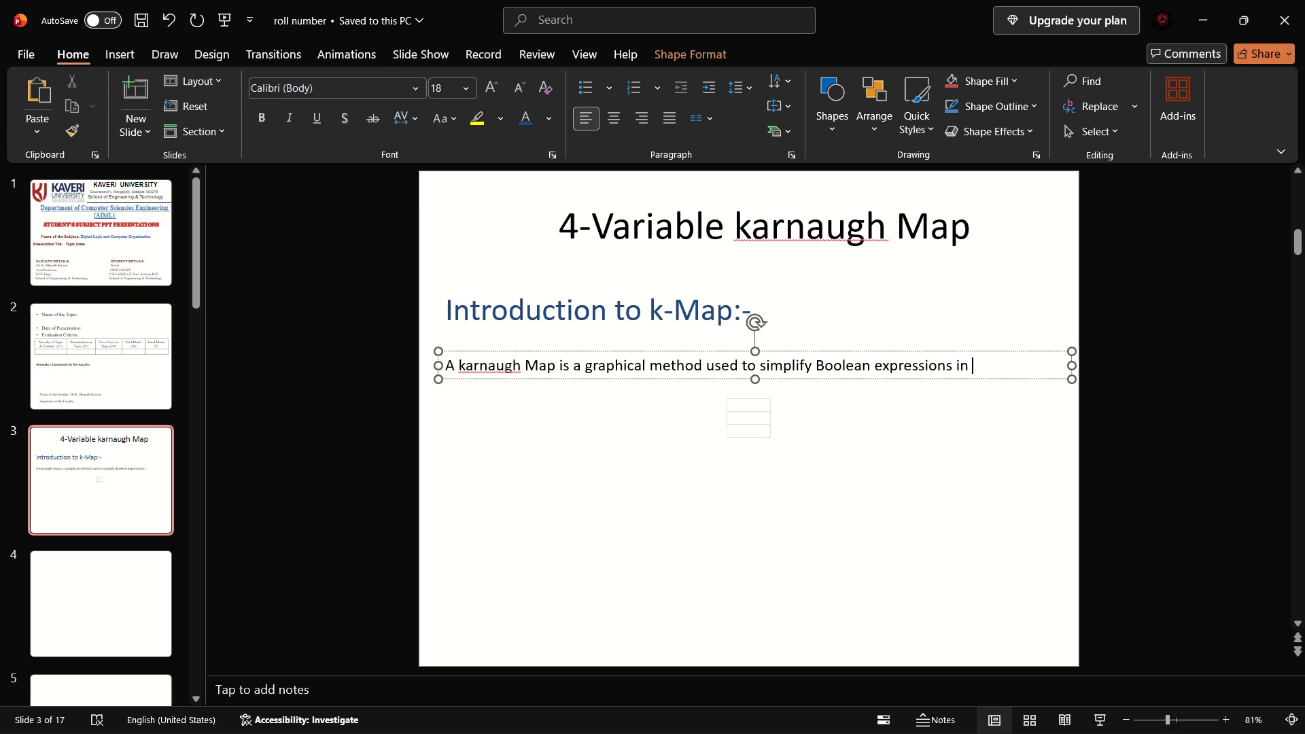
{"action": "type", "text": "di"}
{"action": "type", "text": "gital"}
{"action": "key", "text": "space"}
{"action": "type", "text": "lo"}
{"action": "type", "text": "gic"}
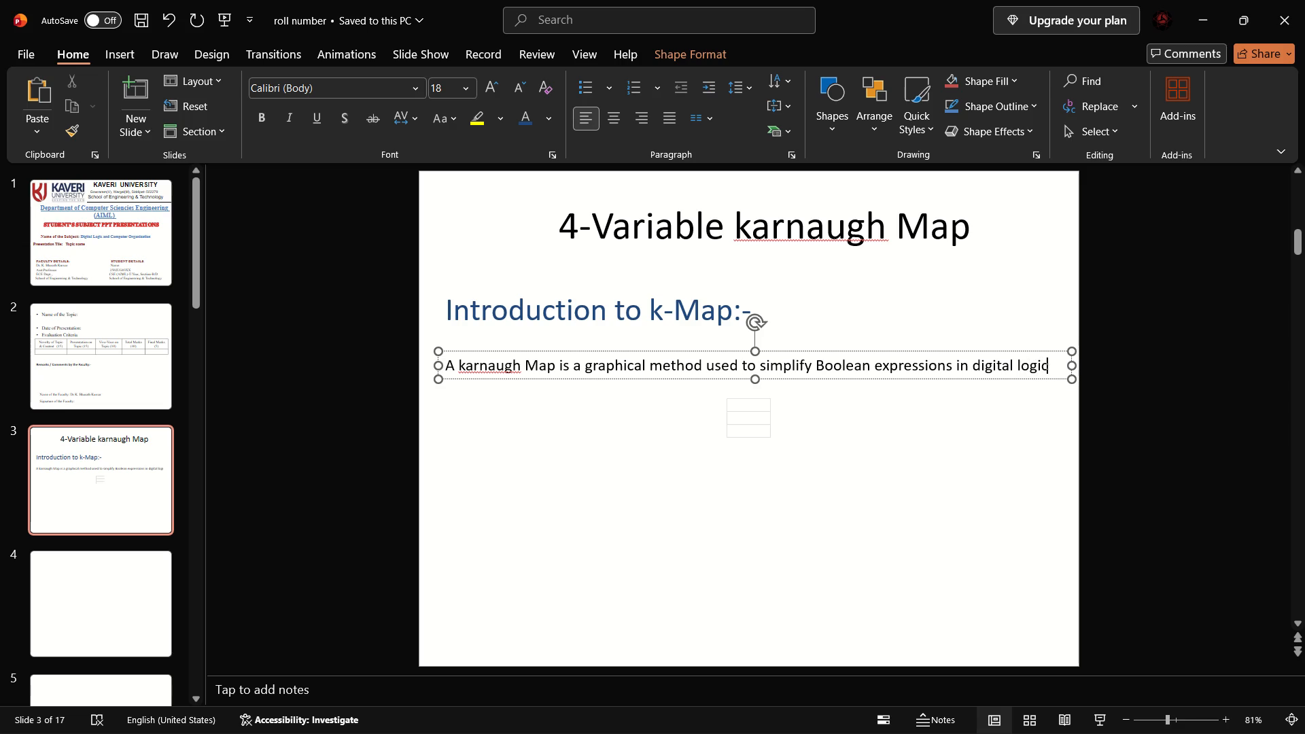
{"action": "key", "text": "space"}
{"action": "type", "text": "design"}
{"action": "key", "text": "comma"}
{"action": "key", "text": "BackSpace"}
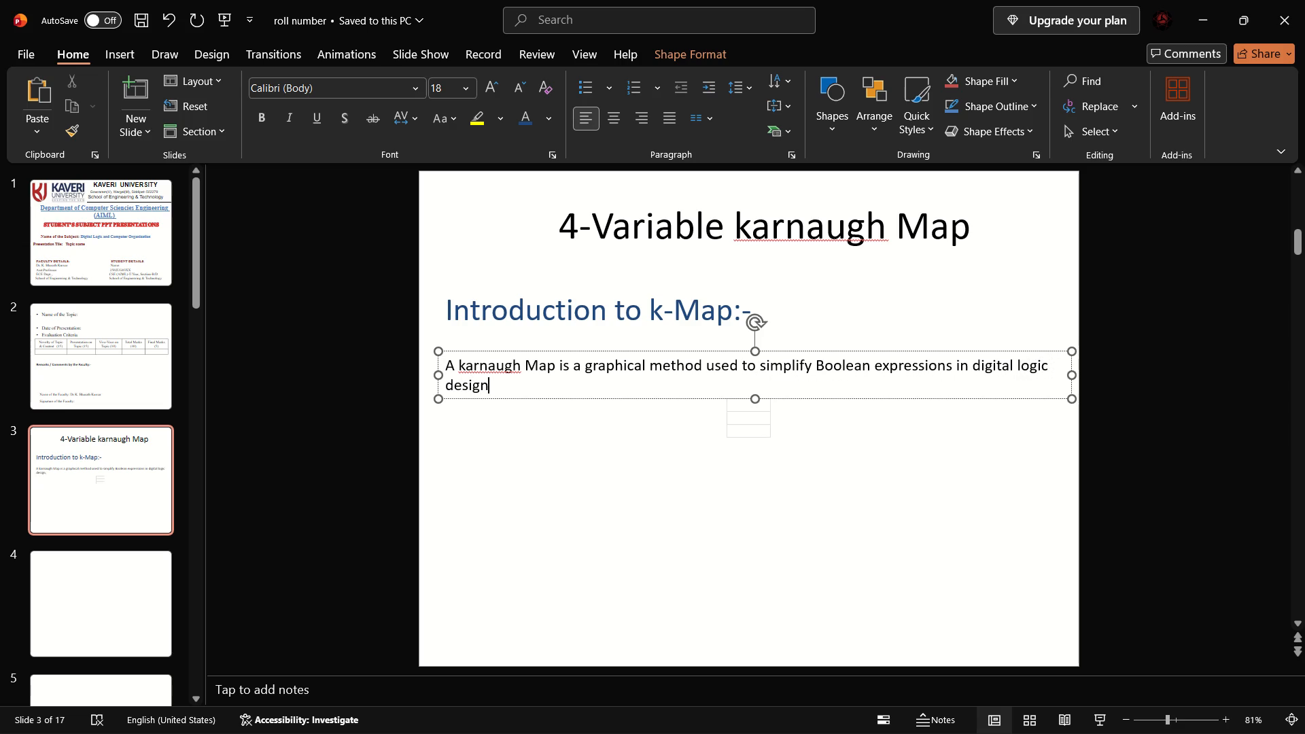
{"action": "key", "text": "space"}
{"action": "type", "text": "."}
{"action": "key", "text": "space"}
Start a second sentence in the explanatory text: "It helps us reduce the number of logic gates".
{"action": "type", "text": "It he"}
{"action": "key", "text": "p"}
{"action": "key", "text": "BackSpace"}
{"action": "type", "text": "lps"}
{"action": "key", "text": "space"}
{"action": "type", "text": "us"}
{"action": "key", "text": "space"}
{"action": "type", "text": "reduce"}
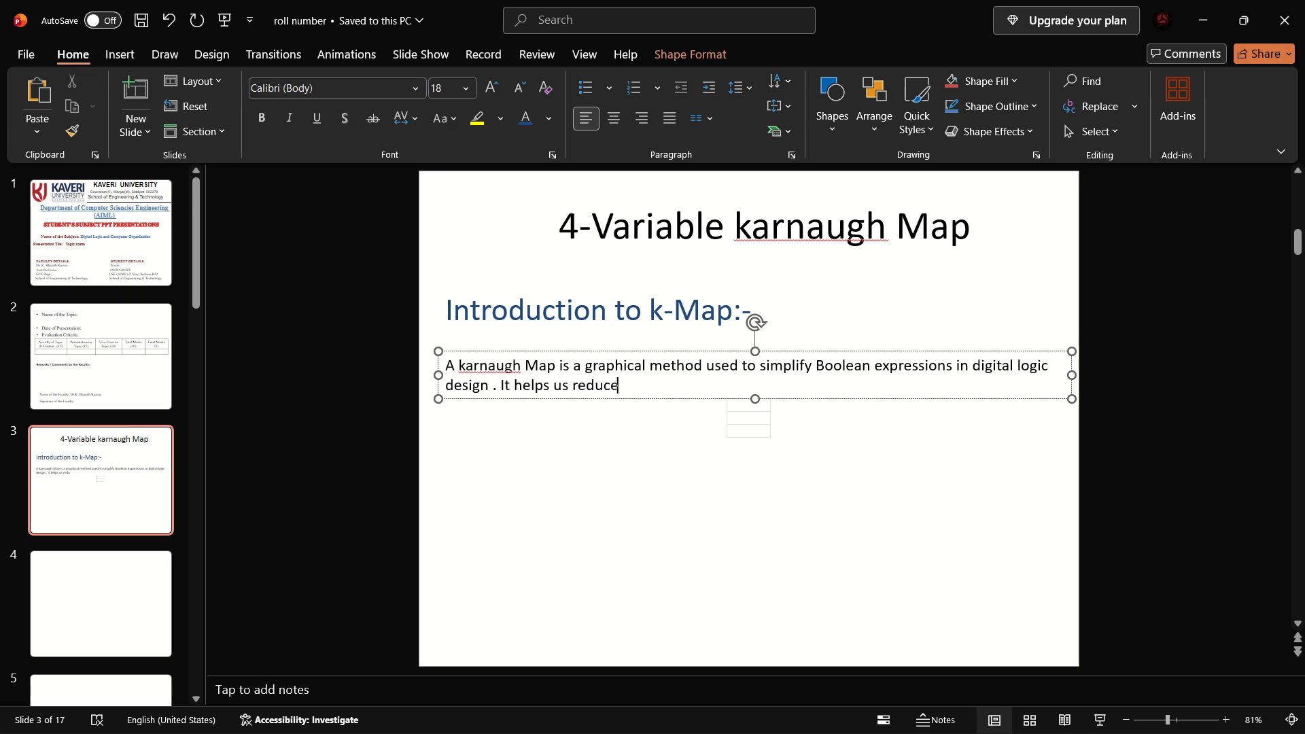
{"action": "key", "text": "space"}
{"action": "type", "text": "the number"}
{"action": "key", "text": "space"}
{"action": "type", "text": "of"}
{"action": "key", "text": "space"}
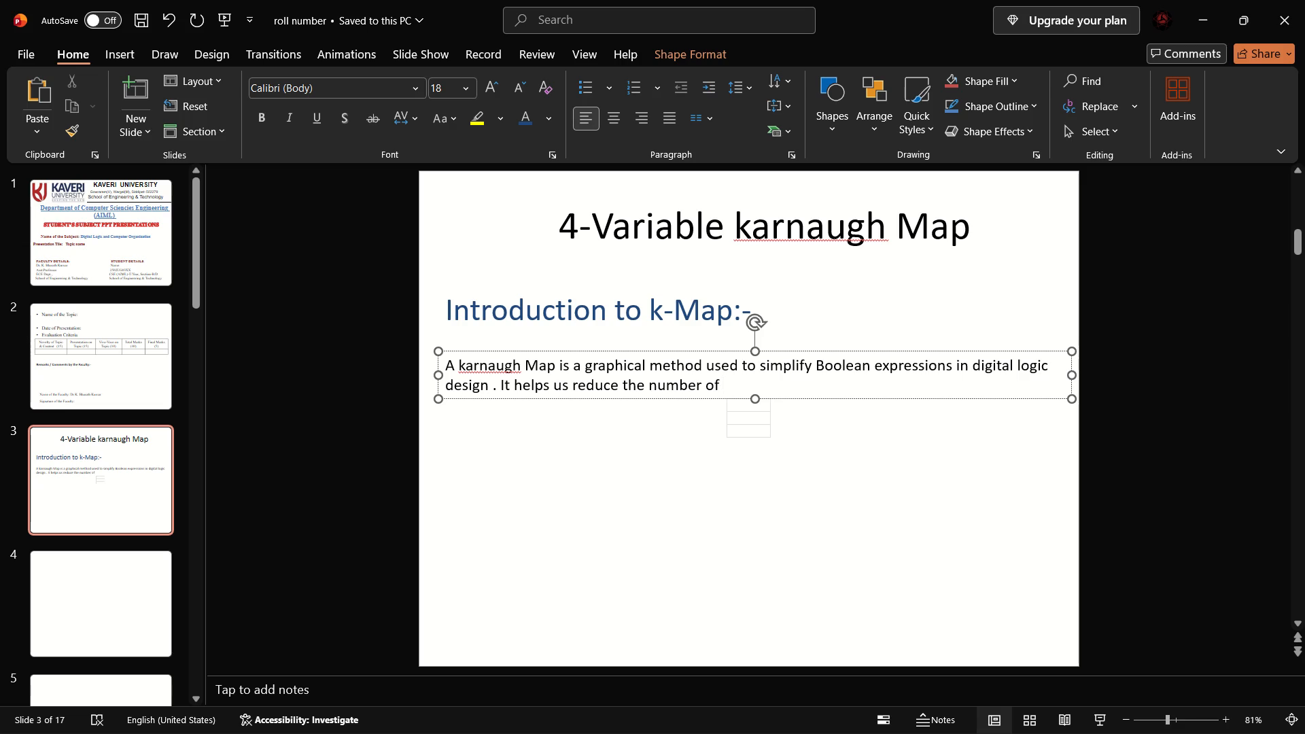
{"action": "type", "text": "lo"}
{"action": "type", "text": "gic"}
{"action": "key", "text": "space"}
{"action": "type", "text": "gt"}
{"action": "key", "text": "BackSpace"}
{"action": "type", "text": "ates"}
{"action": "key", "text": "space"}
Complete the second sentence of the explanatory text with "required in a digital circuit".
{"action": "type", "text": "re"}
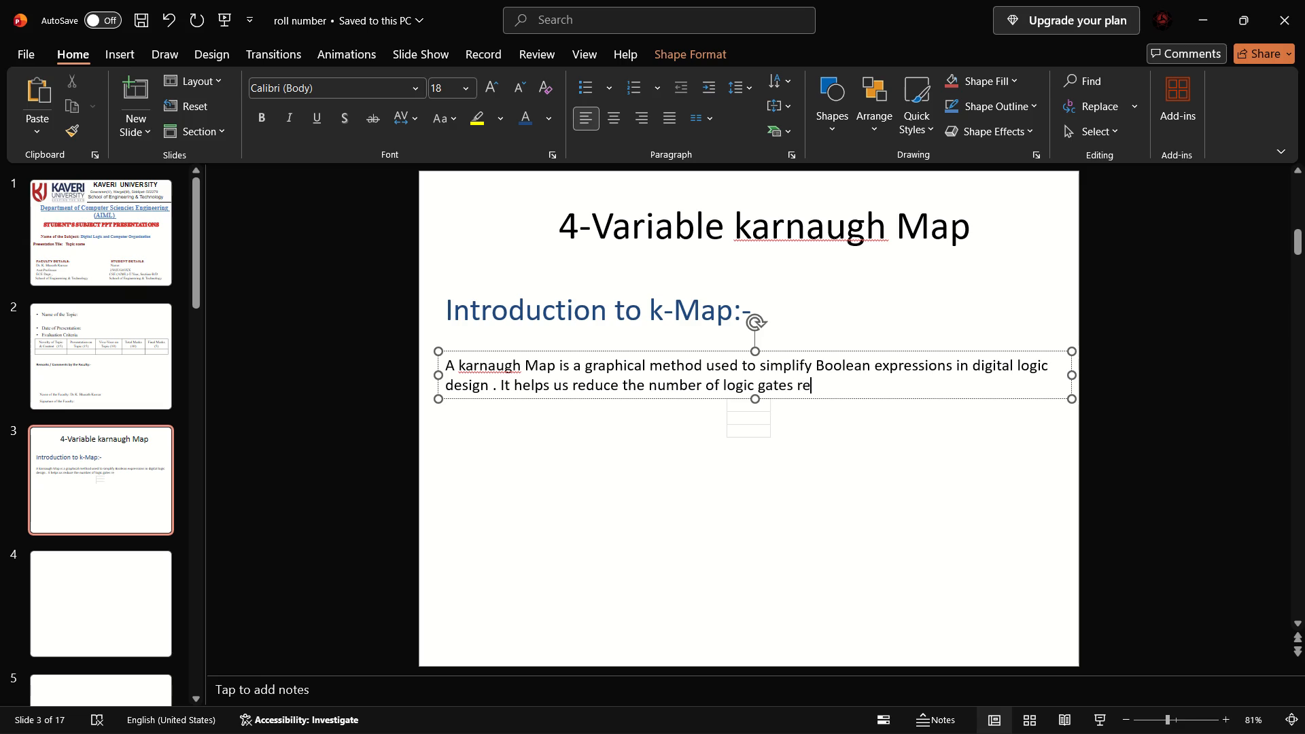
{"action": "type", "text": "quired"}
{"action": "key", "text": "space"}
{"action": "type", "text": "in a"}
{"action": "key", "text": "space"}
{"action": "type", "text": "digital"}
{"action": "key", "text": "space"}
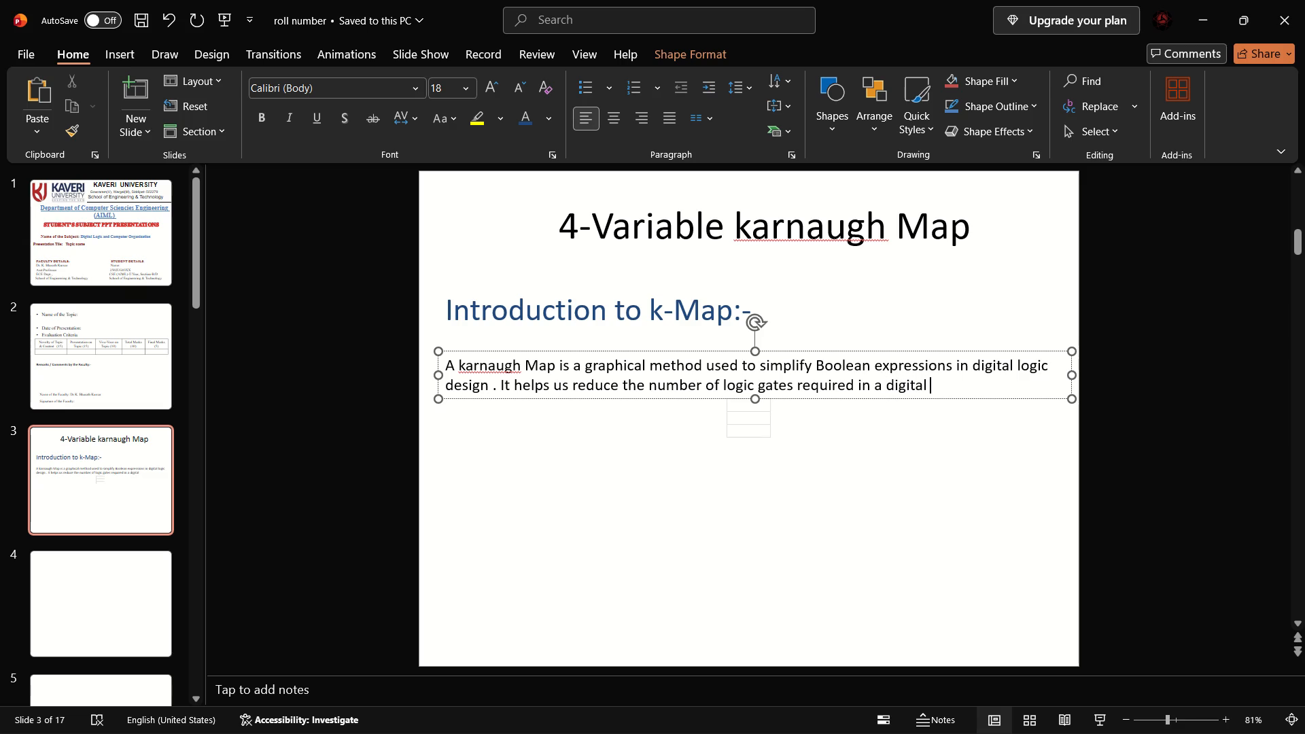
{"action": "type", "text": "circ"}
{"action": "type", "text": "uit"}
End the second sentence of the explanatory text with a period after "circuit".
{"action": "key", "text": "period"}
Try to stretch the explanatory text box downward from its lower corner, narrowing it slightly.
{"action": "left_click", "coordinate": [1069, 383]}
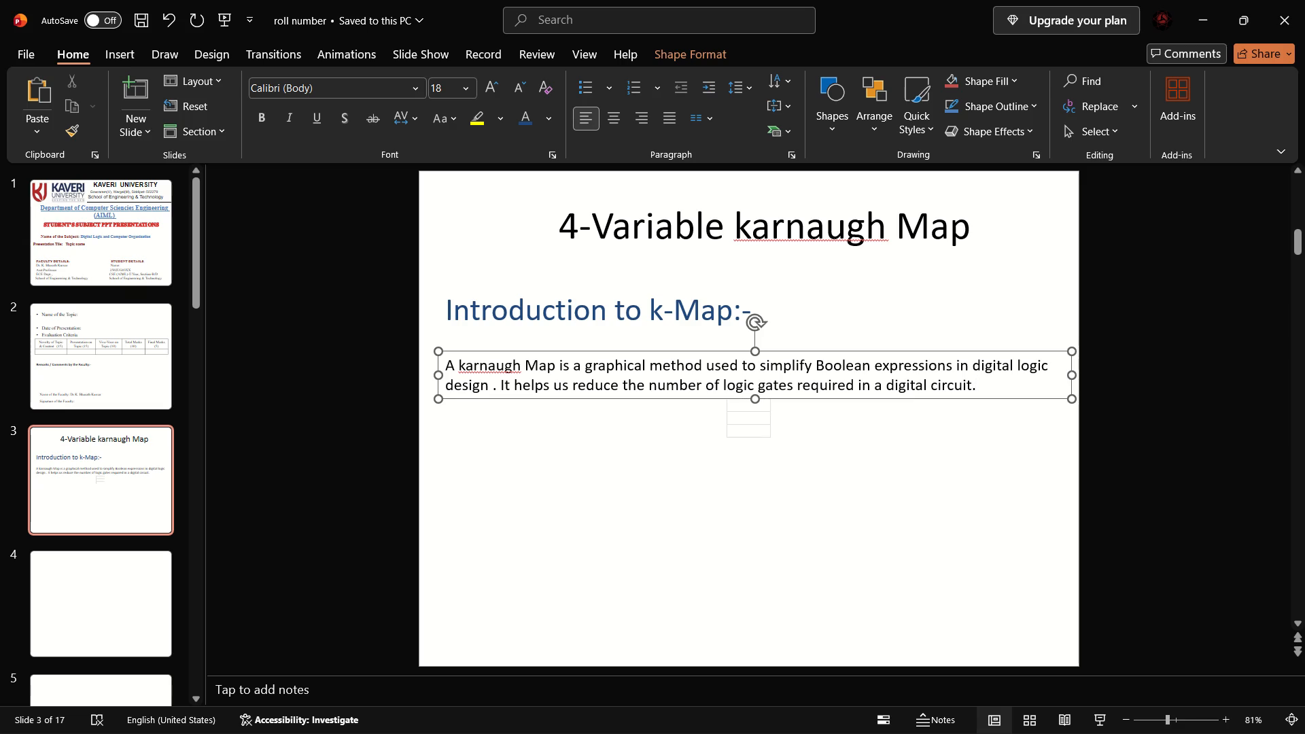
{"action": "left_click", "coordinate": [1076, 394]}
{"action": "left_click_drag", "start_coordinate": [1071, 400], "coordinate": [1074, 445]}
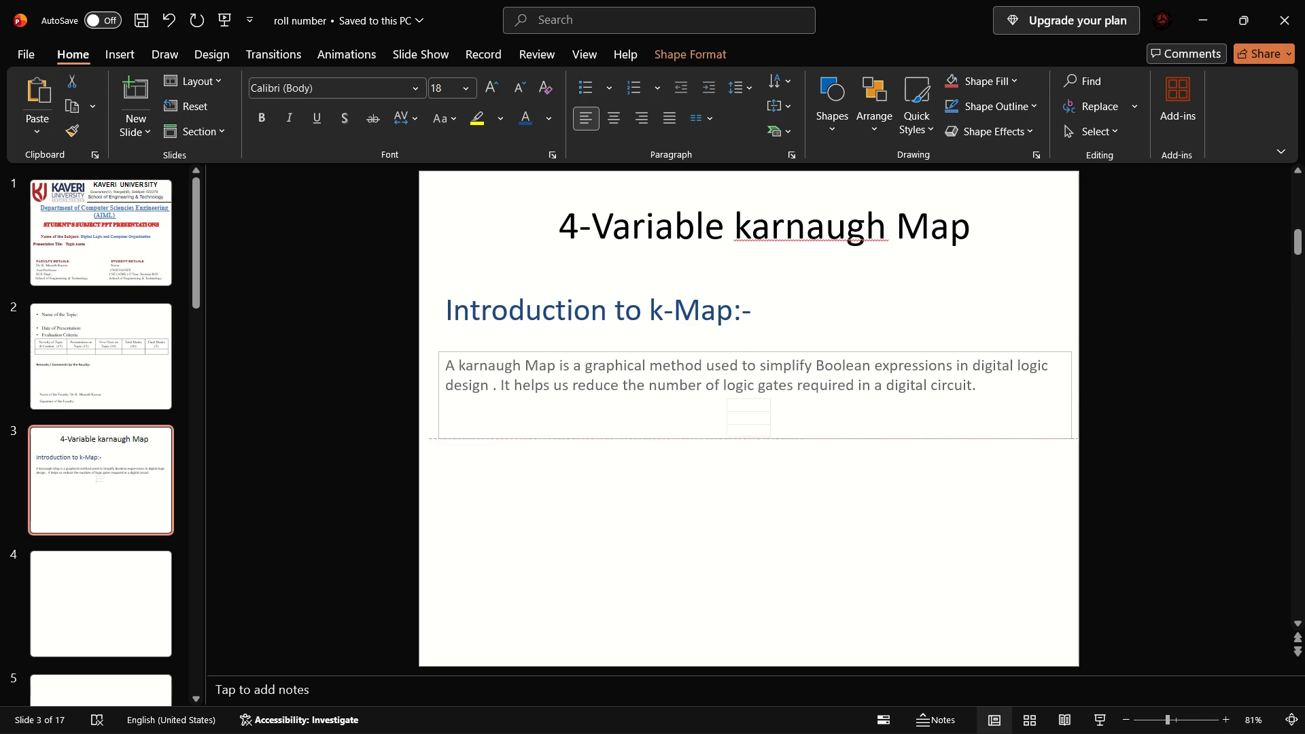
{"action": "left_click_drag", "start_coordinate": [1074, 445], "coordinate": [1060, 581]}
Set the font size of the whole k-Map explanatory paragraph to 36.
{"action": "triple_click", "coordinate": [828, 374]}
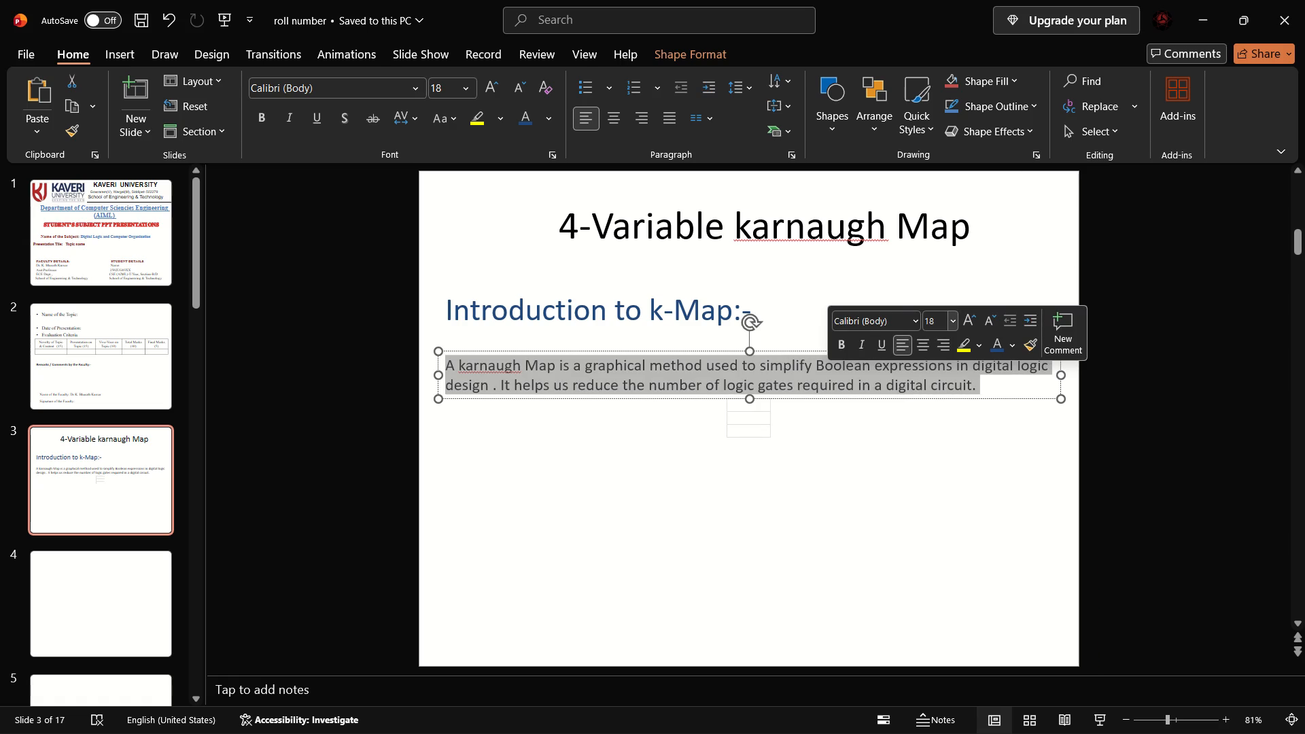
{"action": "left_click", "coordinate": [958, 321]}
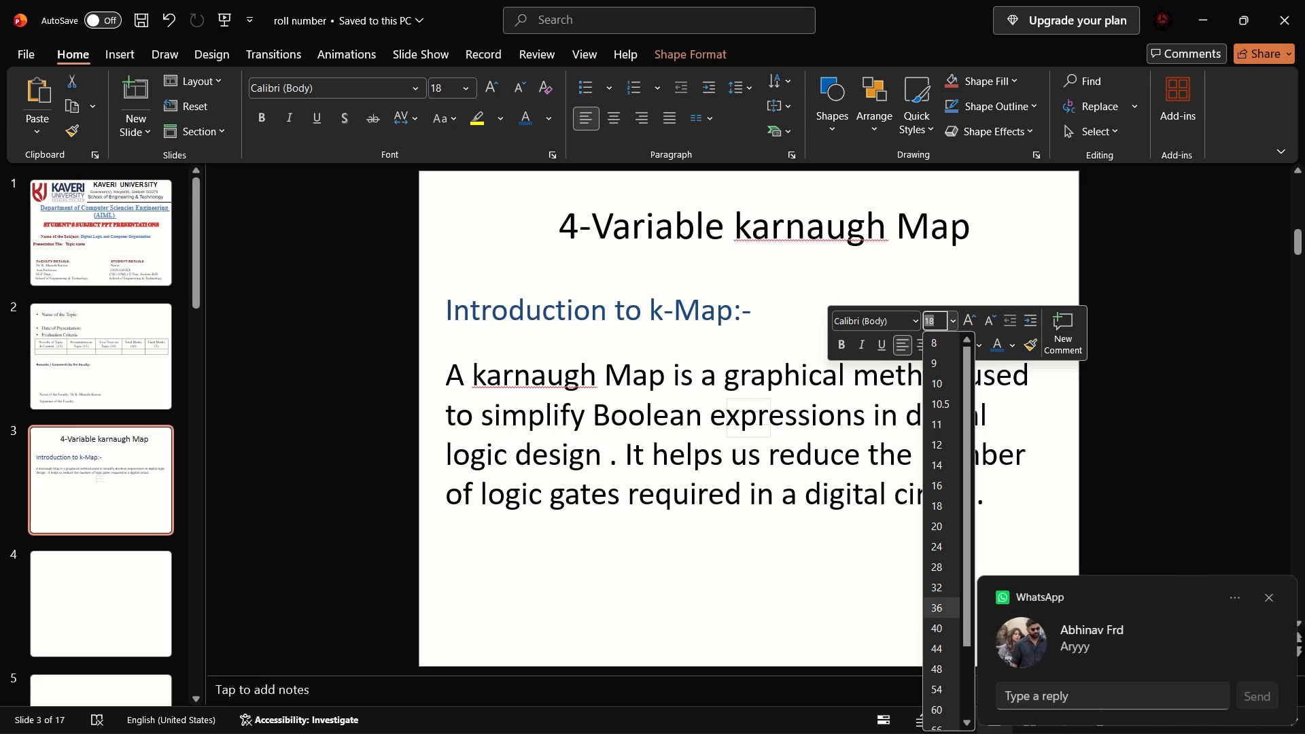
{"action": "left_click", "coordinate": [942, 601]}
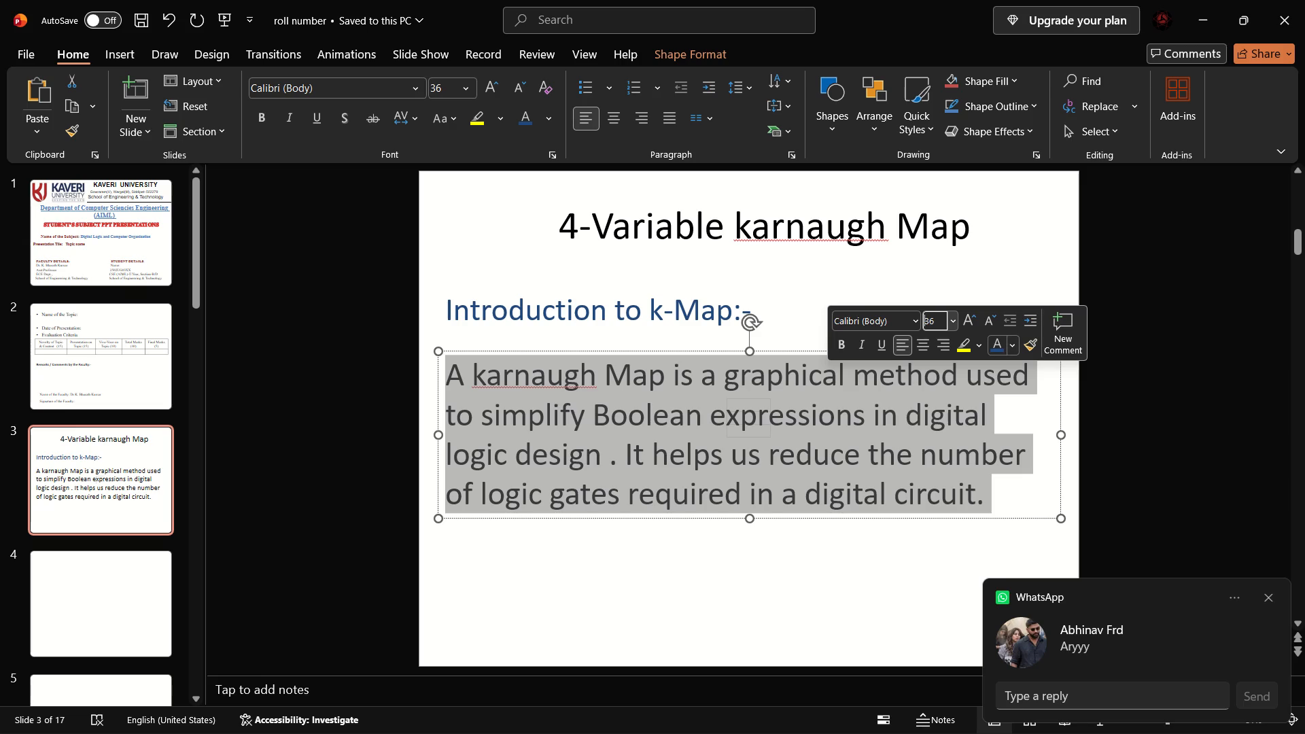
Open the font color choices for the selected k-Map explanatory paragraph.
{"action": "left_click", "coordinate": [1013, 340]}
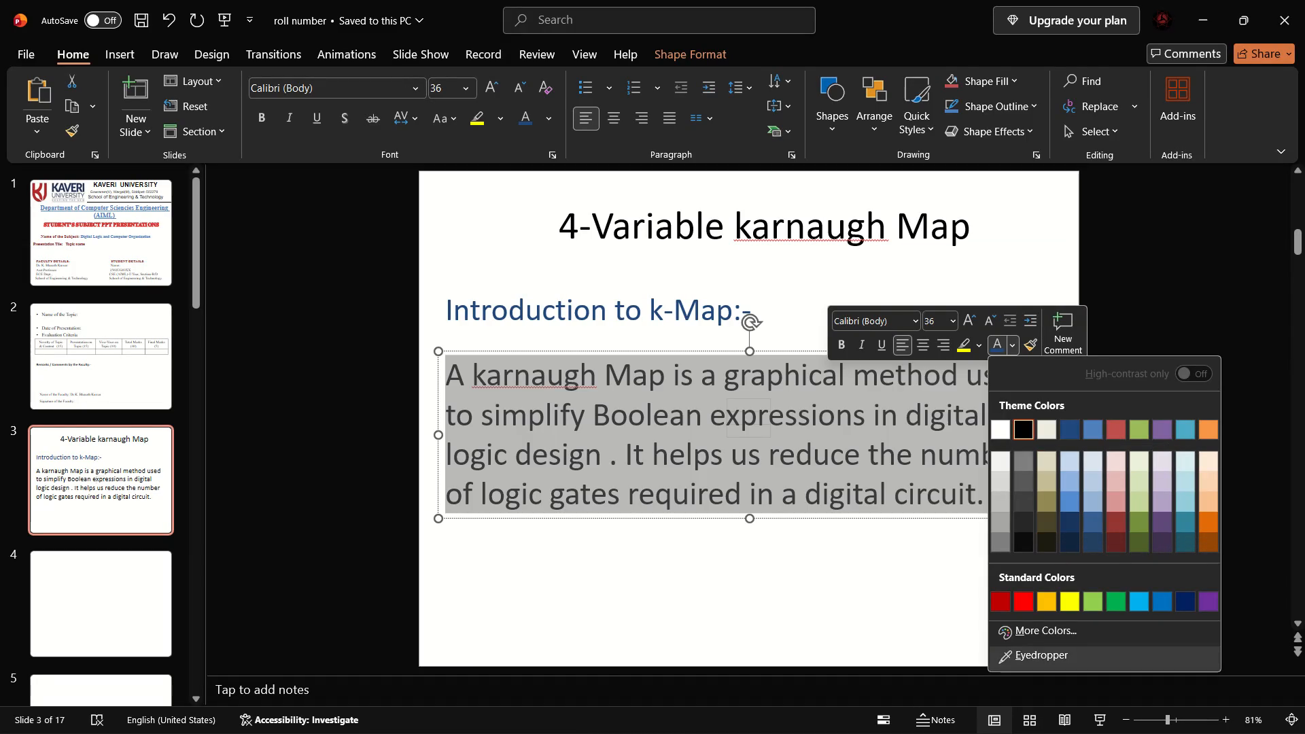
Recolour the selected k-Map explanatory text on slide 3 to light coral red from the standard colour palette.
{"action": "left_click", "coordinate": [1047, 625]}
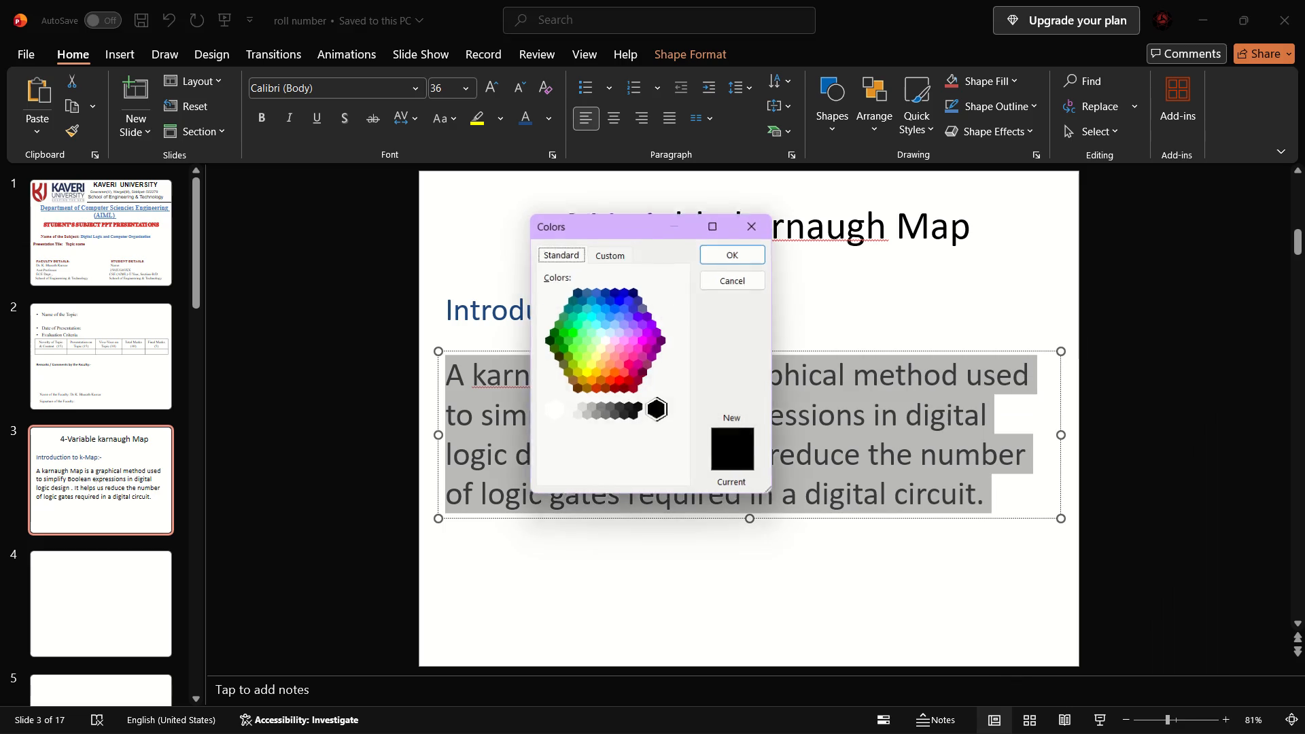
{"action": "left_click", "coordinate": [619, 343]}
{"action": "left_click_drag", "start_coordinate": [623, 343], "coordinate": [631, 347]}
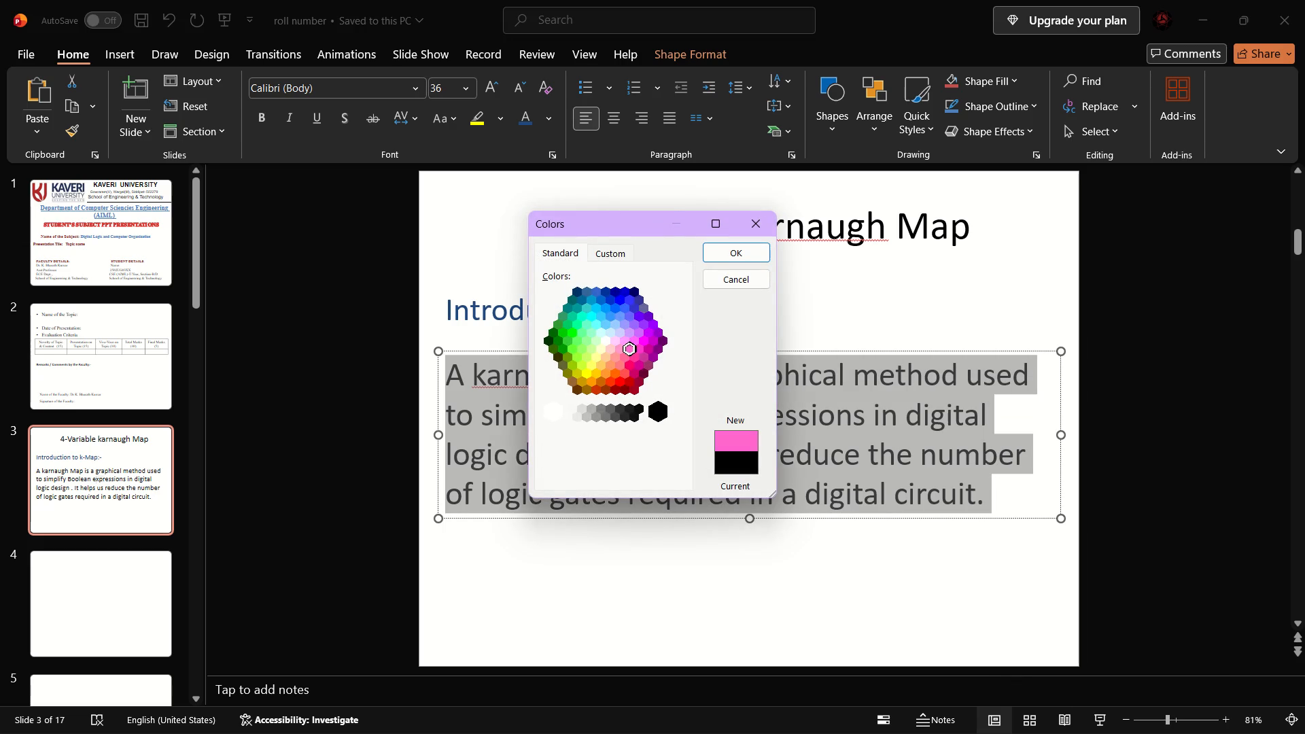
{"action": "left_click_drag", "start_coordinate": [631, 347], "coordinate": [617, 363]}
{"action": "left_click", "coordinate": [617, 363]}
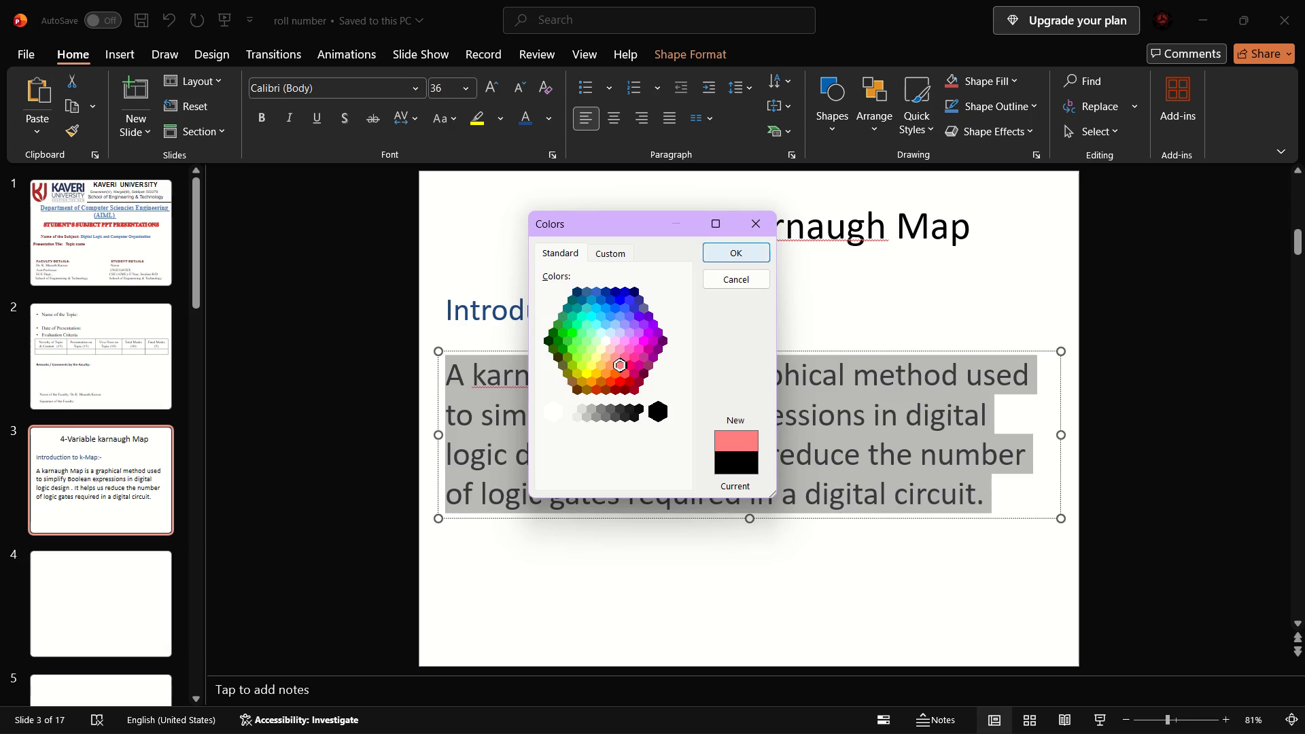
{"action": "left_click", "coordinate": [728, 247]}
{"action": "left_click", "coordinate": [843, 290]}
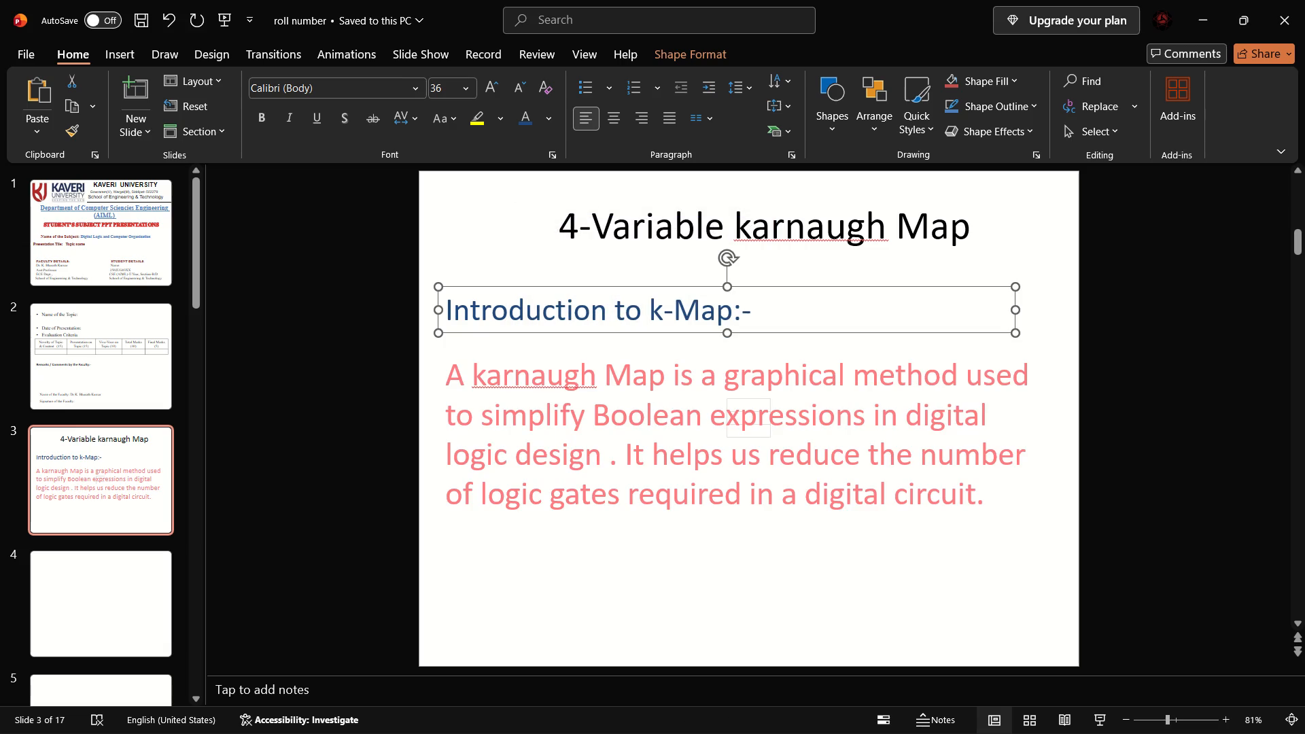
{"action": "left_click", "coordinate": [991, 484]}
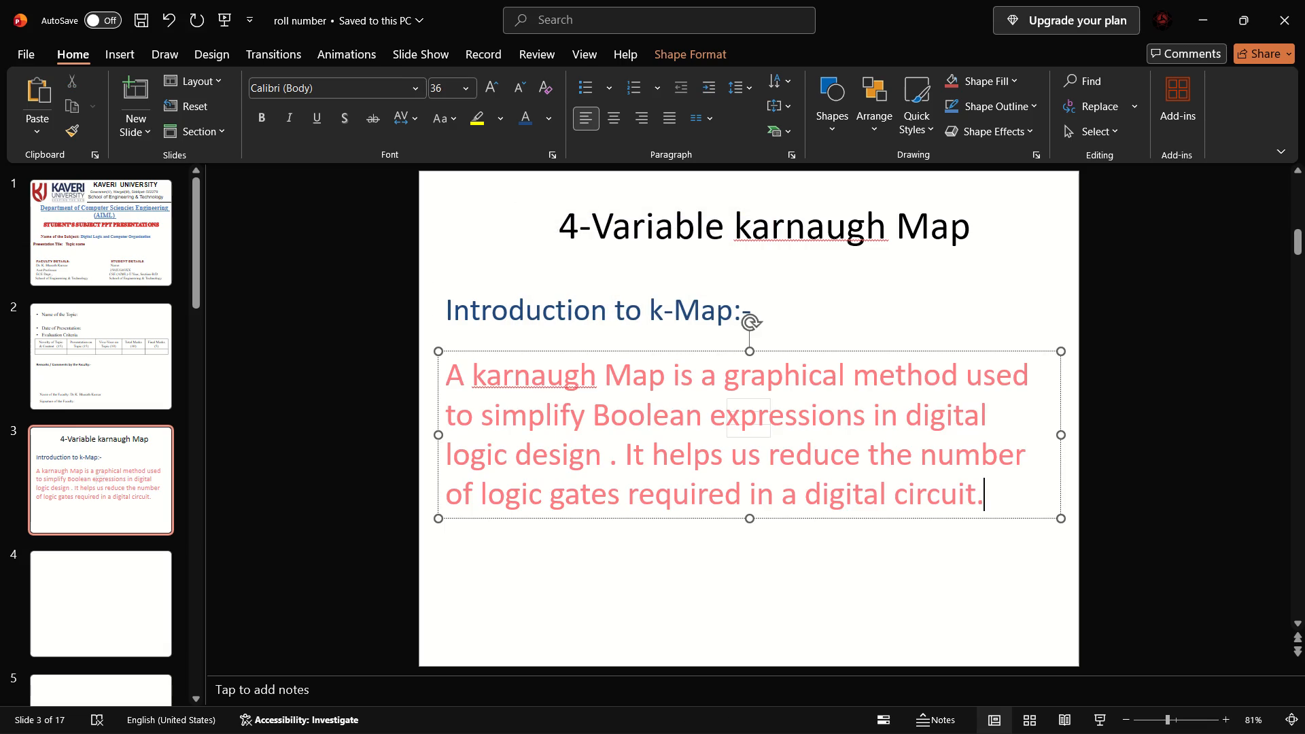
{"action": "left_click", "coordinate": [861, 317]}
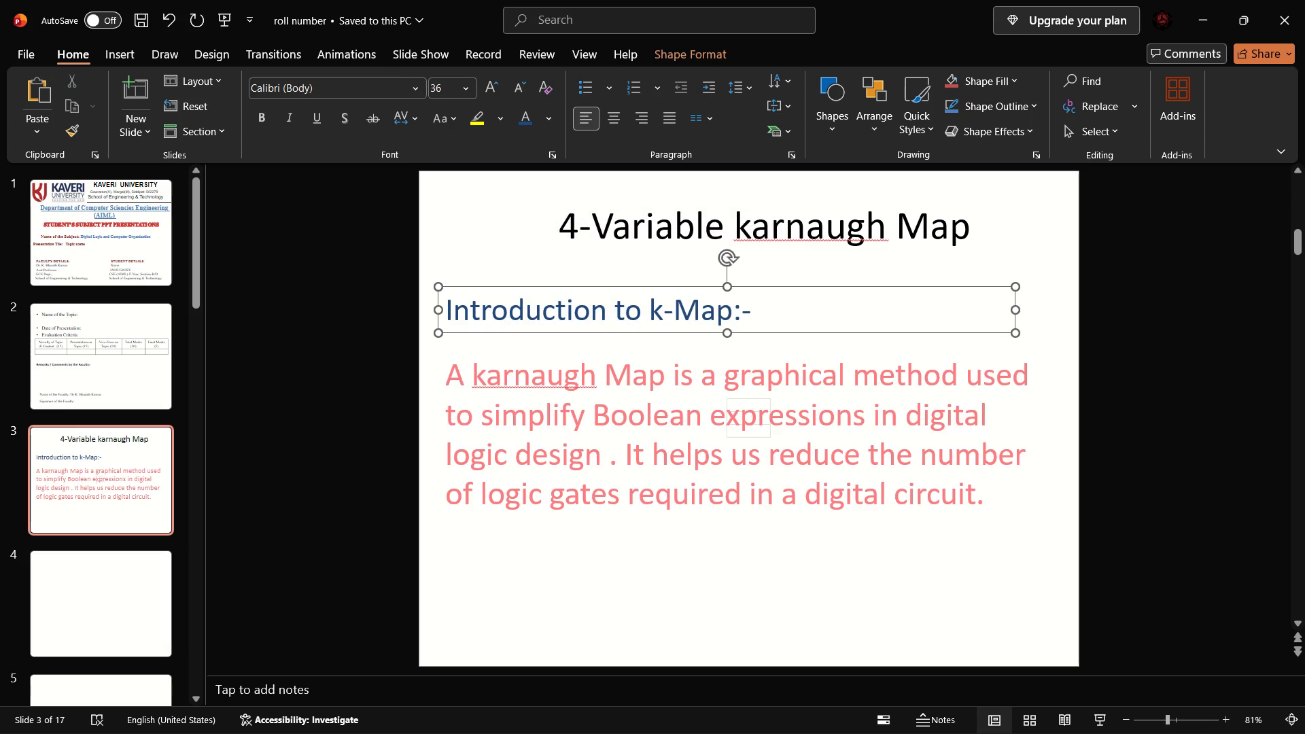
Enter "Why we use a K-Map" as the title of the empty slide 4, with a capital K.
{"action": "left_click", "coordinate": [88, 607]}
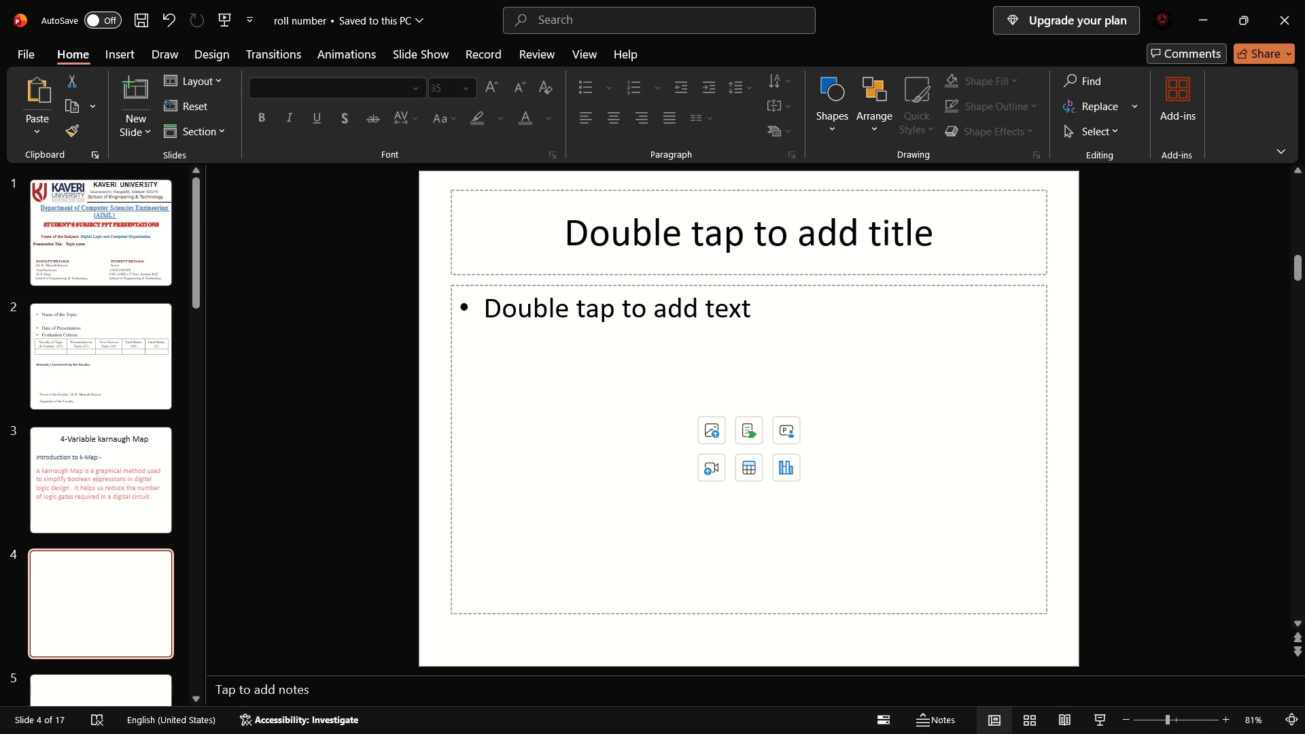
{"action": "left_click", "coordinate": [495, 228]}
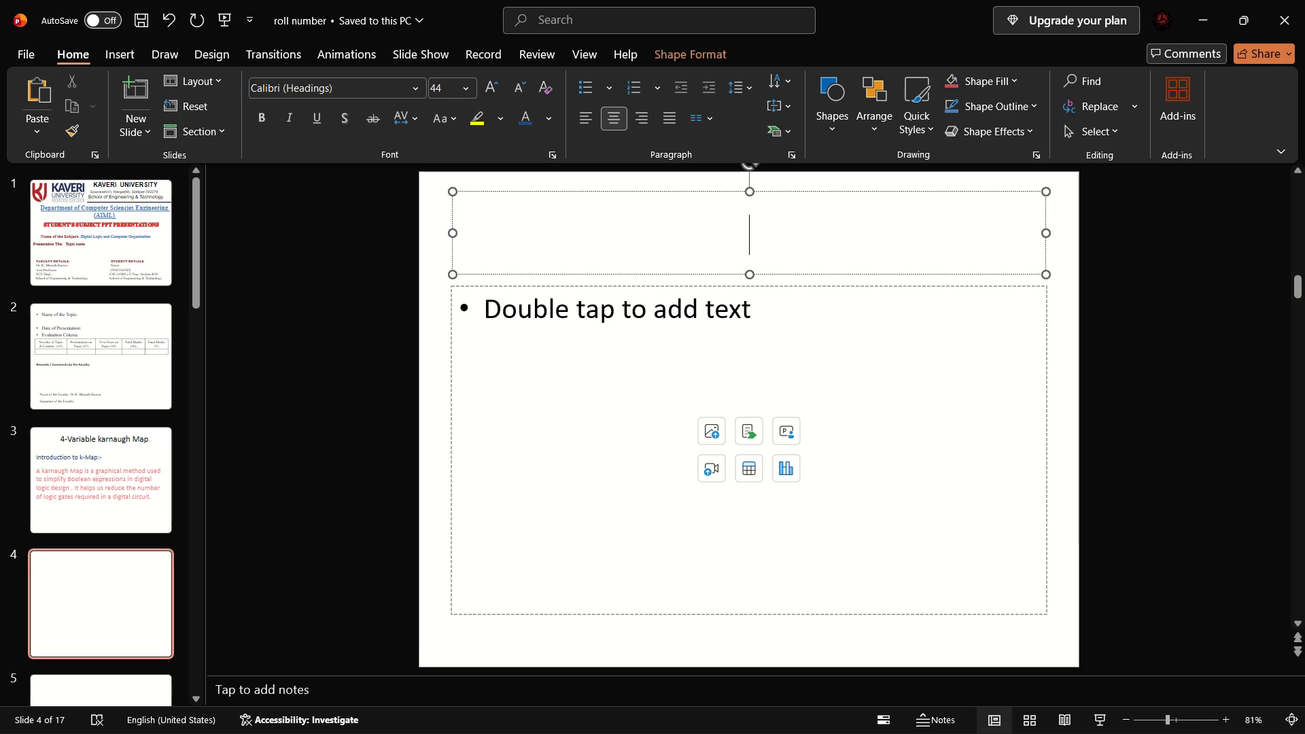
{"action": "key", "text": "shift+w"}
{"action": "type", "text": "hy we use"}
{"action": "key", "text": "space"}
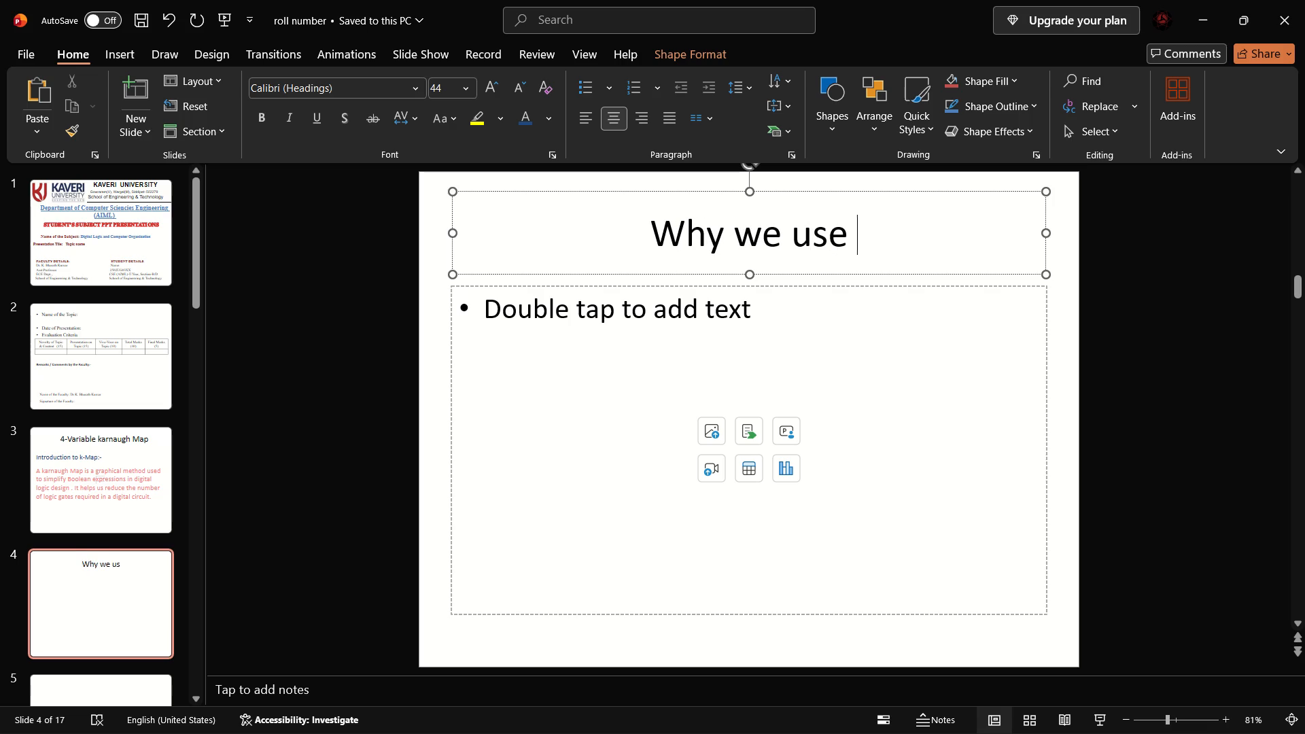
{"action": "type", "text": "a"}
{"action": "key", "text": "space"}
{"action": "key", "text": "k"}
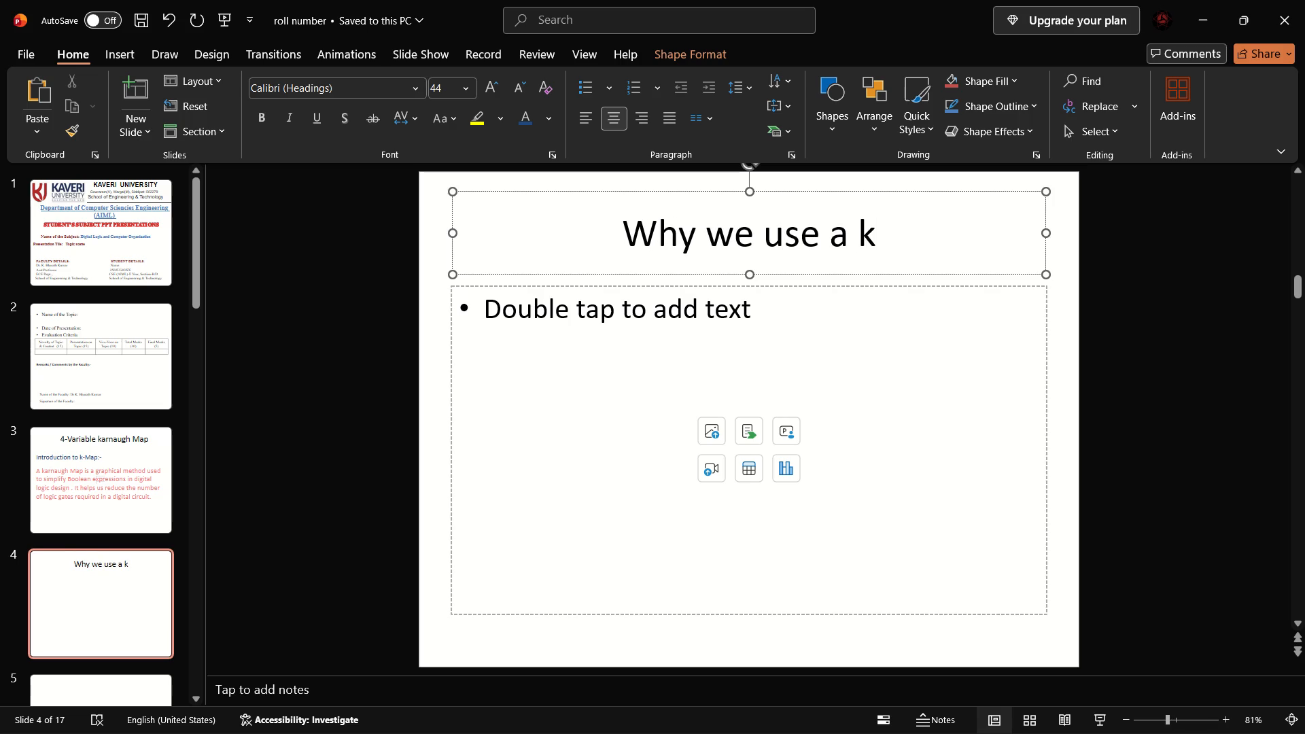
{"action": "key", "text": "minus"}
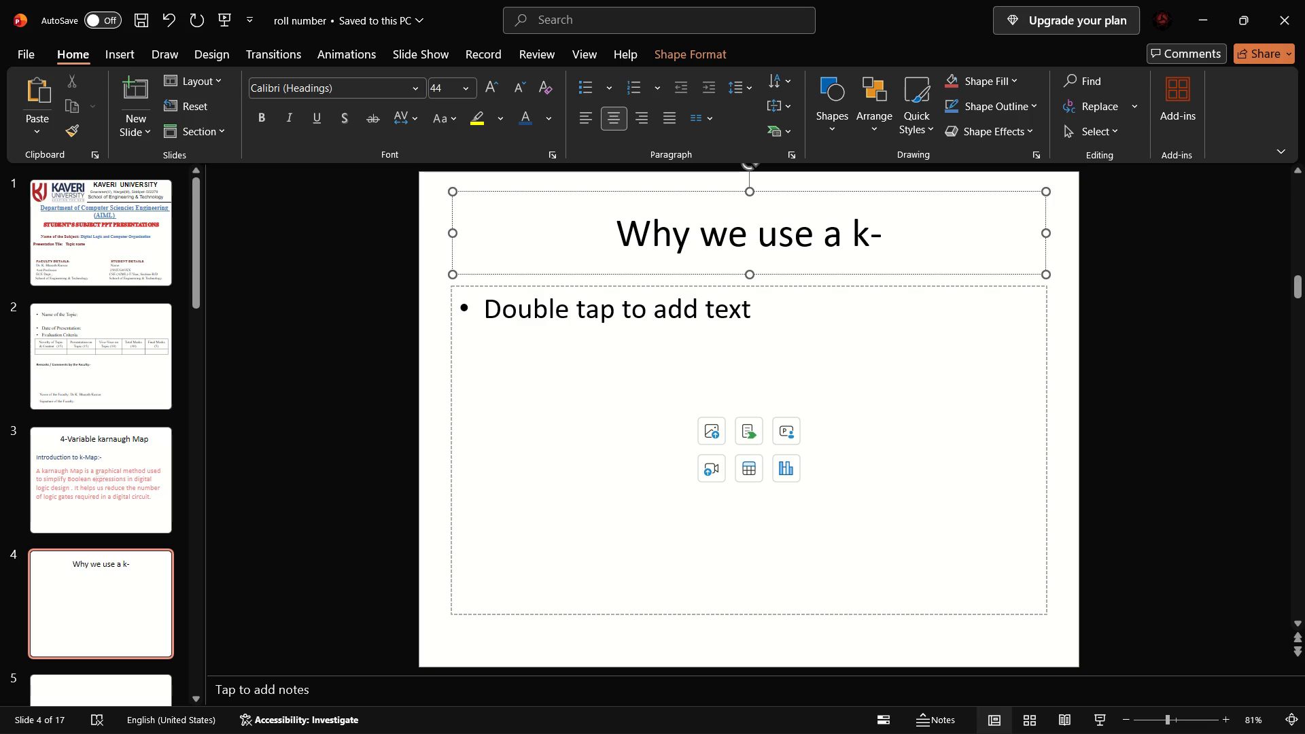
{"action": "key", "text": "BackSpace"}
{"action": "key", "text": "BackSpace"}
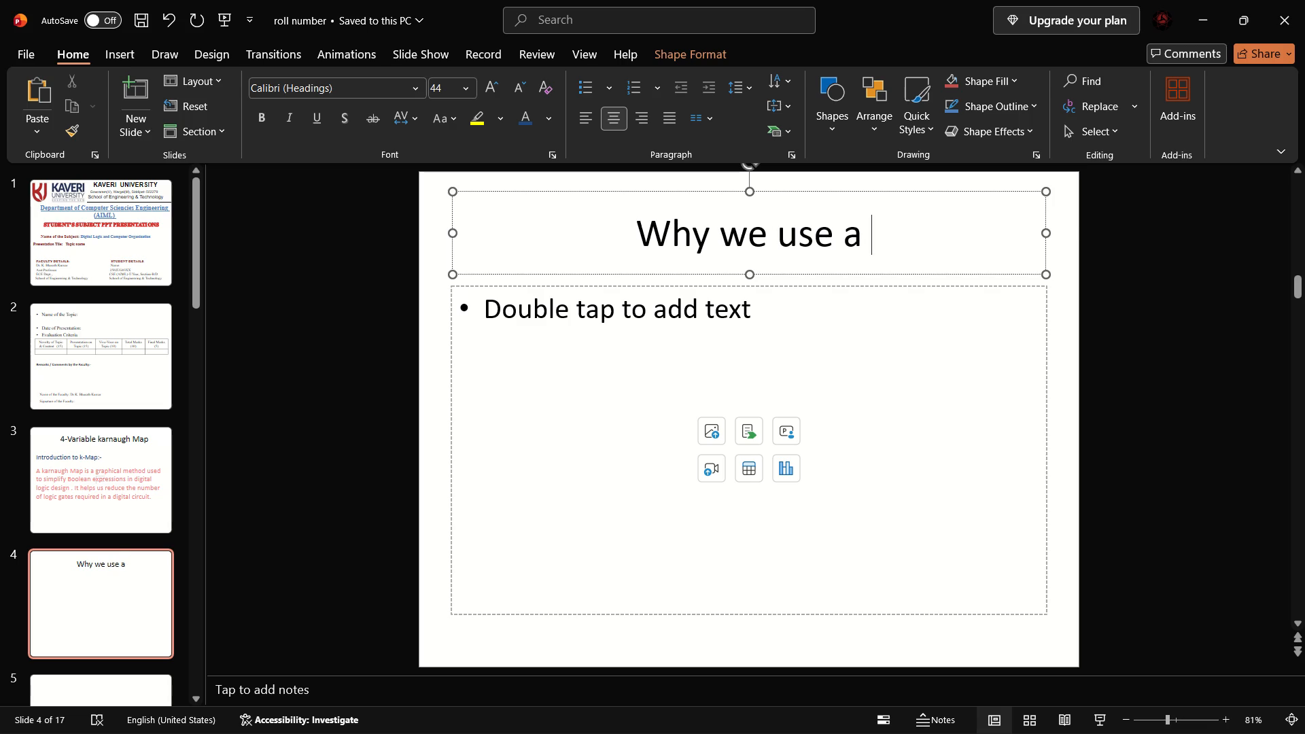
{"action": "key", "text": "shift+k"}
{"action": "key", "text": "minus"}
{"action": "type", "text": "Map"}
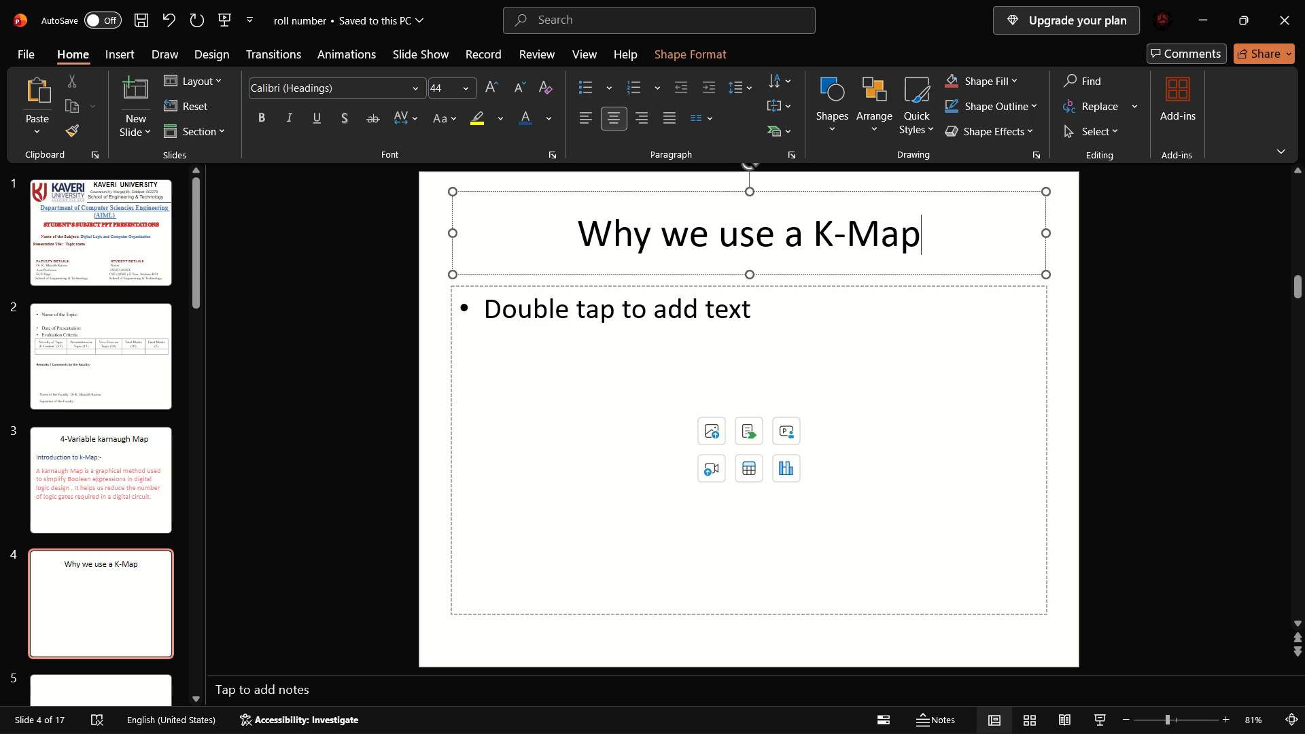
End the slide 4 title with a question mark so it reads "Why we use a K-Map?".
{"action": "key", "text": "slash"}
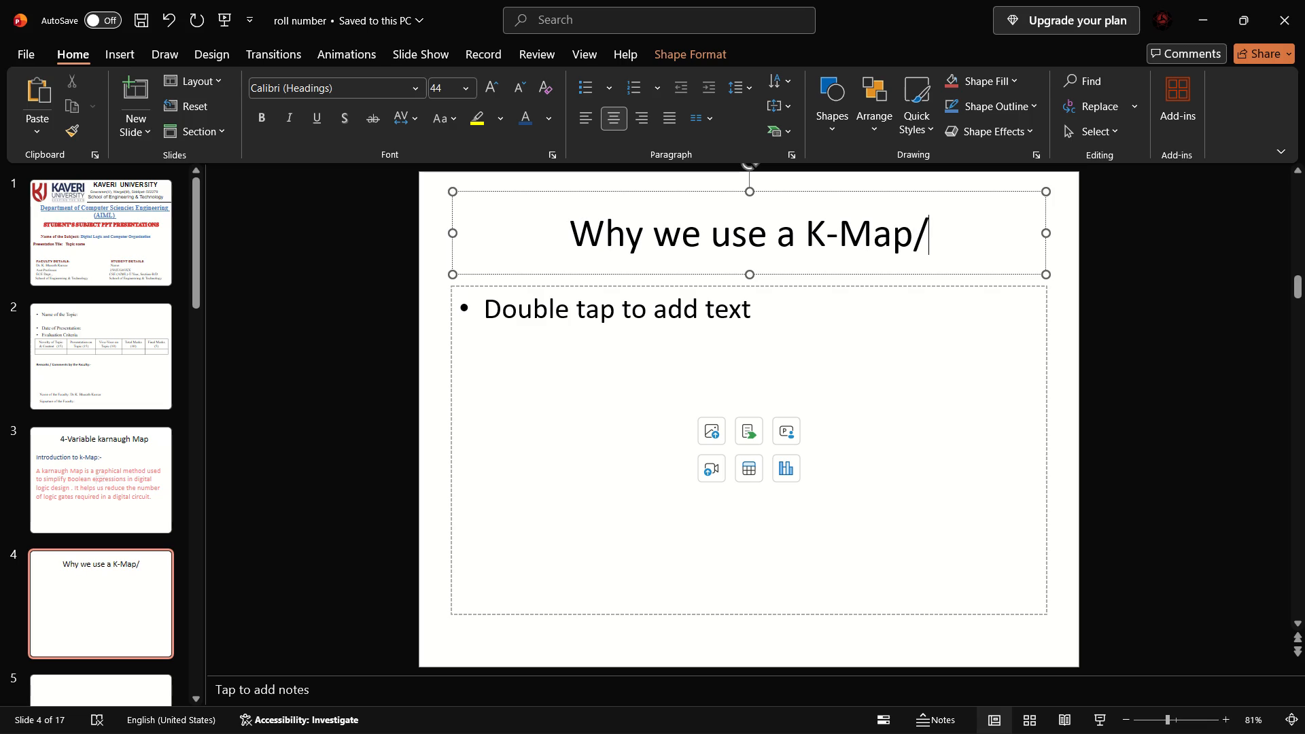
{"action": "key", "text": "shift+question"}
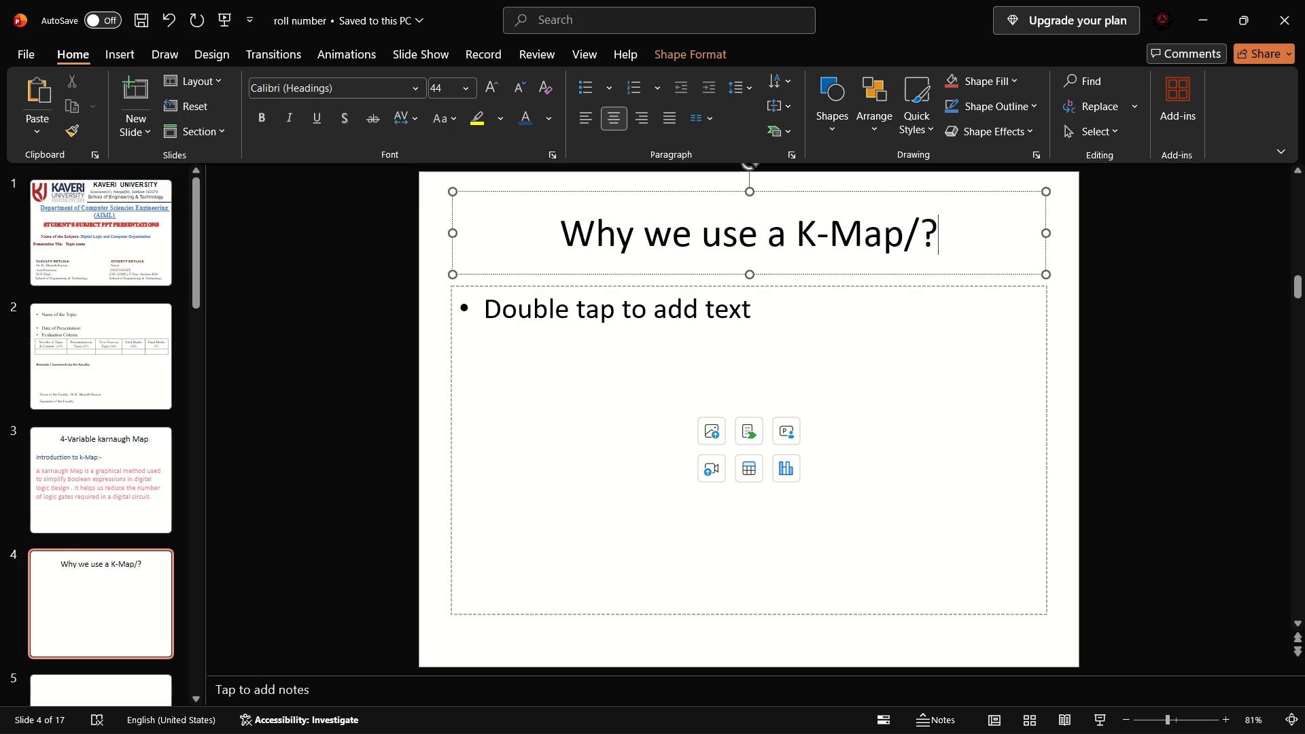
{"action": "key", "text": "Left"}
{"action": "key", "text": "BackSpace"}
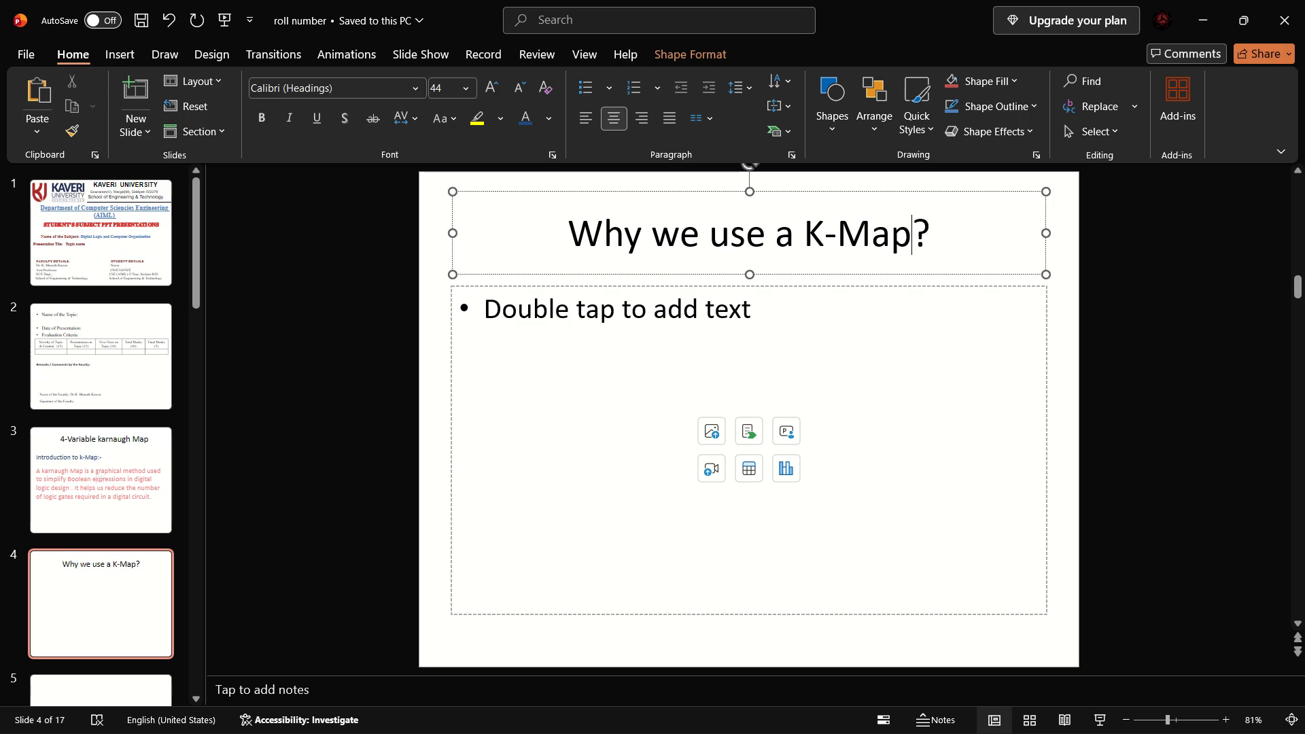
Begin text entry in the bulleted content placeholder below the "Why we use a K-Map?" title.
{"action": "left_click", "coordinate": [787, 356]}
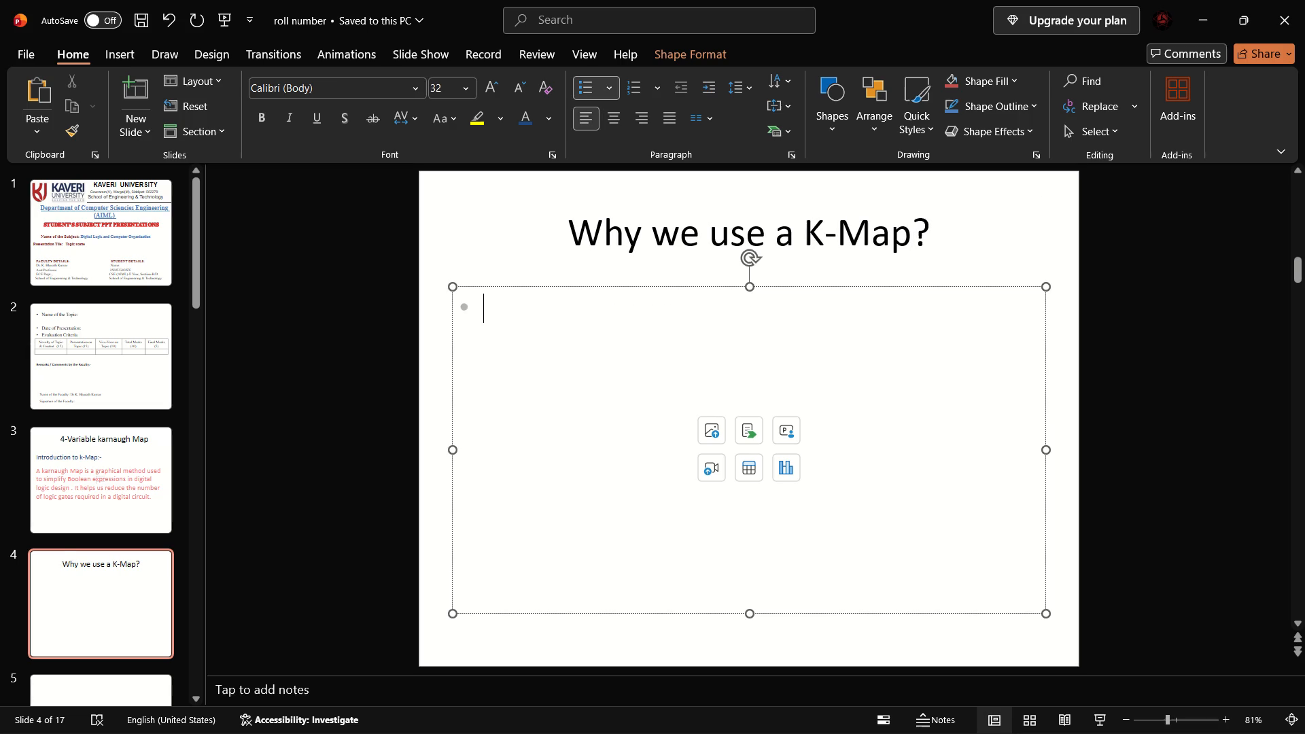
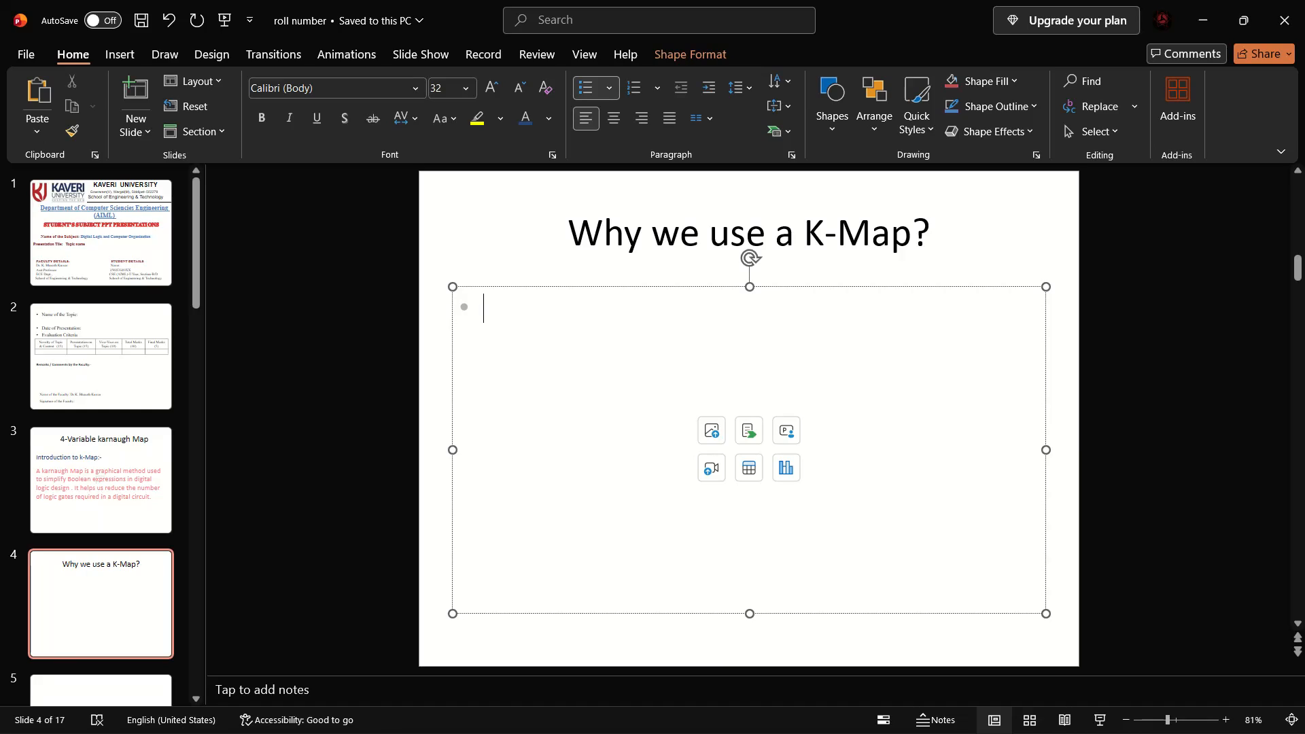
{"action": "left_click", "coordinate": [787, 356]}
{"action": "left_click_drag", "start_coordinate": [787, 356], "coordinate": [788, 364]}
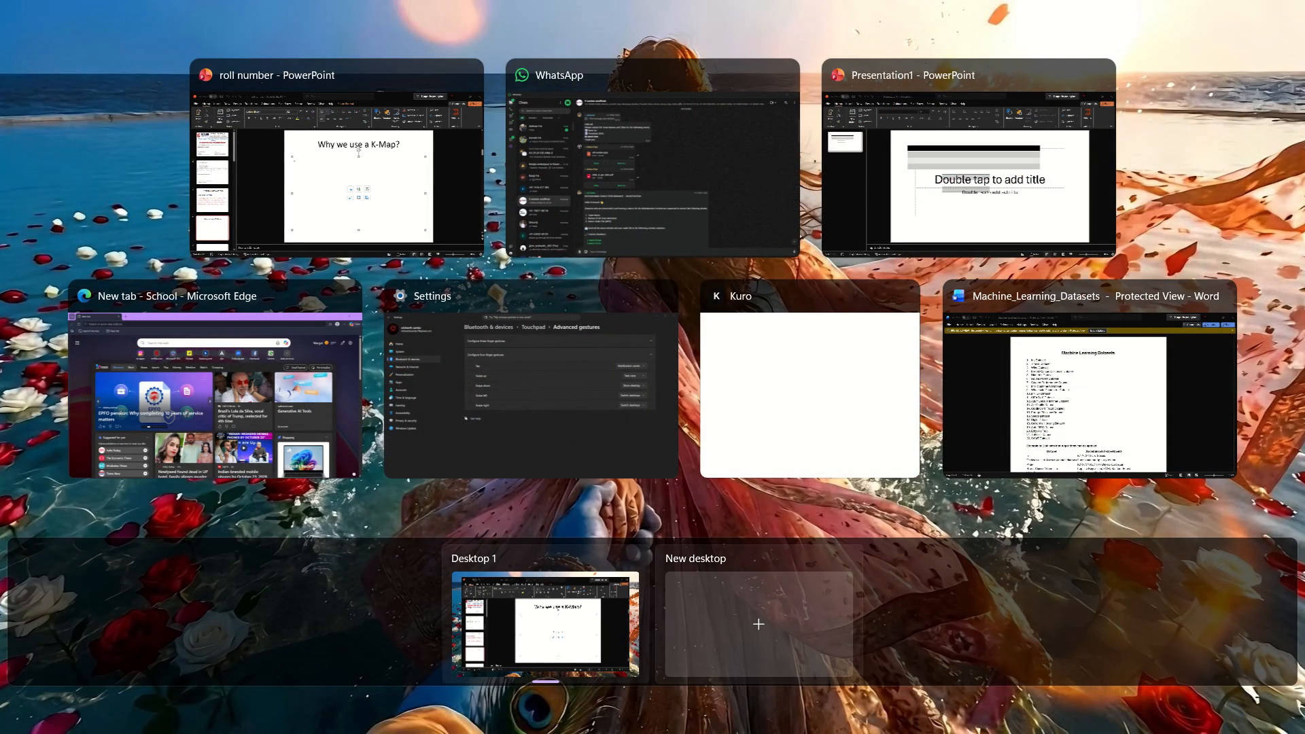
Create a second virtual desktop and switch to it.
{"action": "left_click", "coordinate": [748, 585]}
{"action": "left_click", "coordinate": [654, 600]}
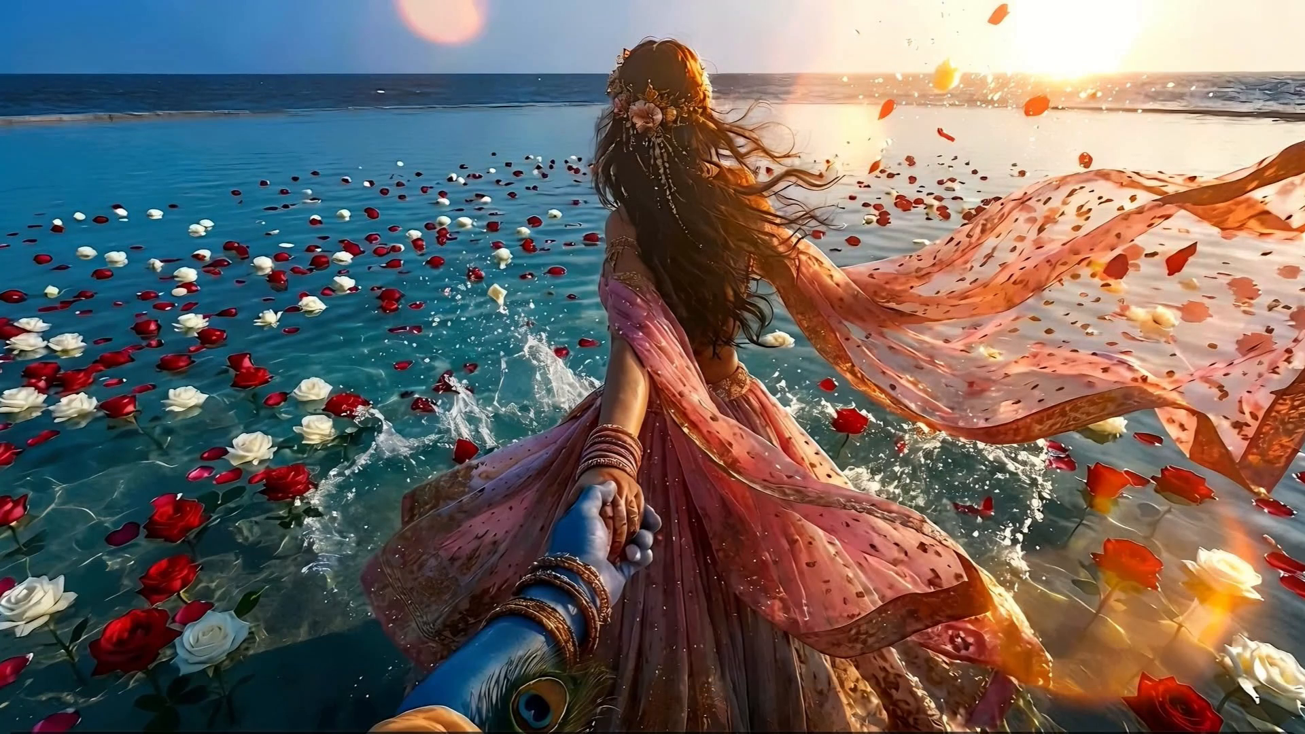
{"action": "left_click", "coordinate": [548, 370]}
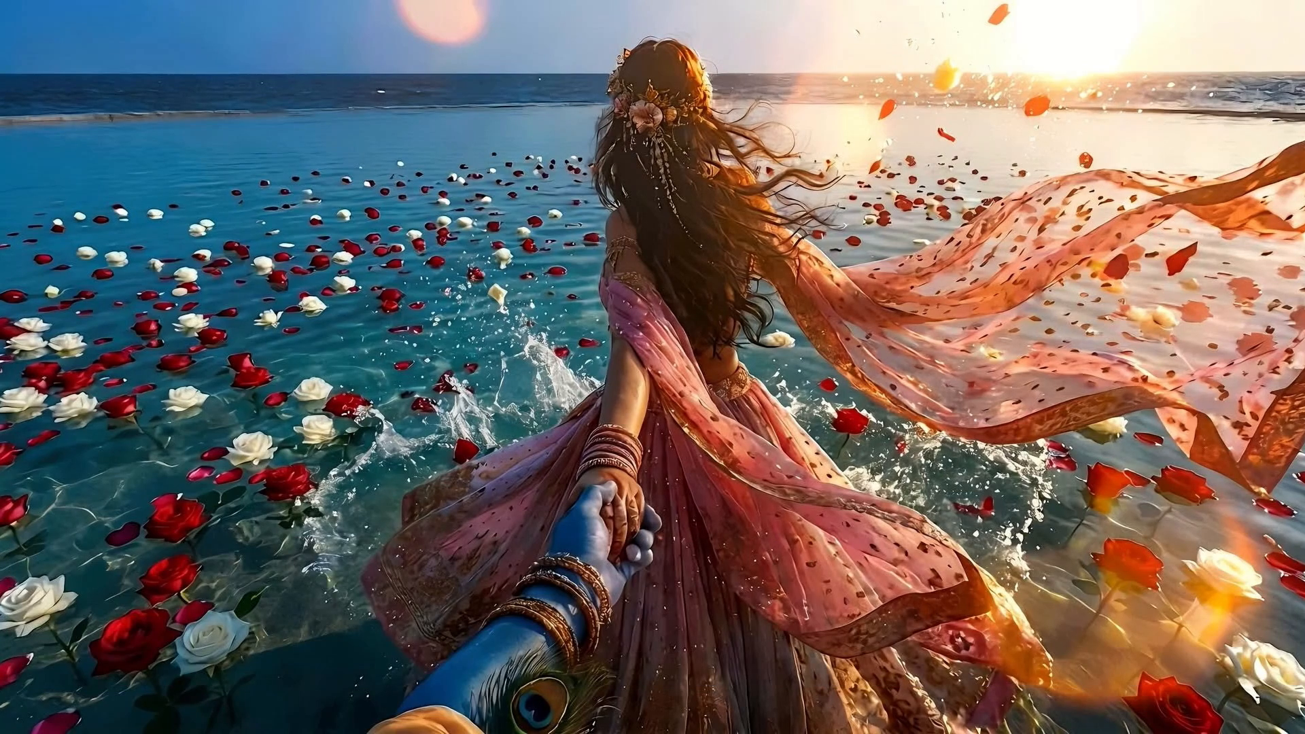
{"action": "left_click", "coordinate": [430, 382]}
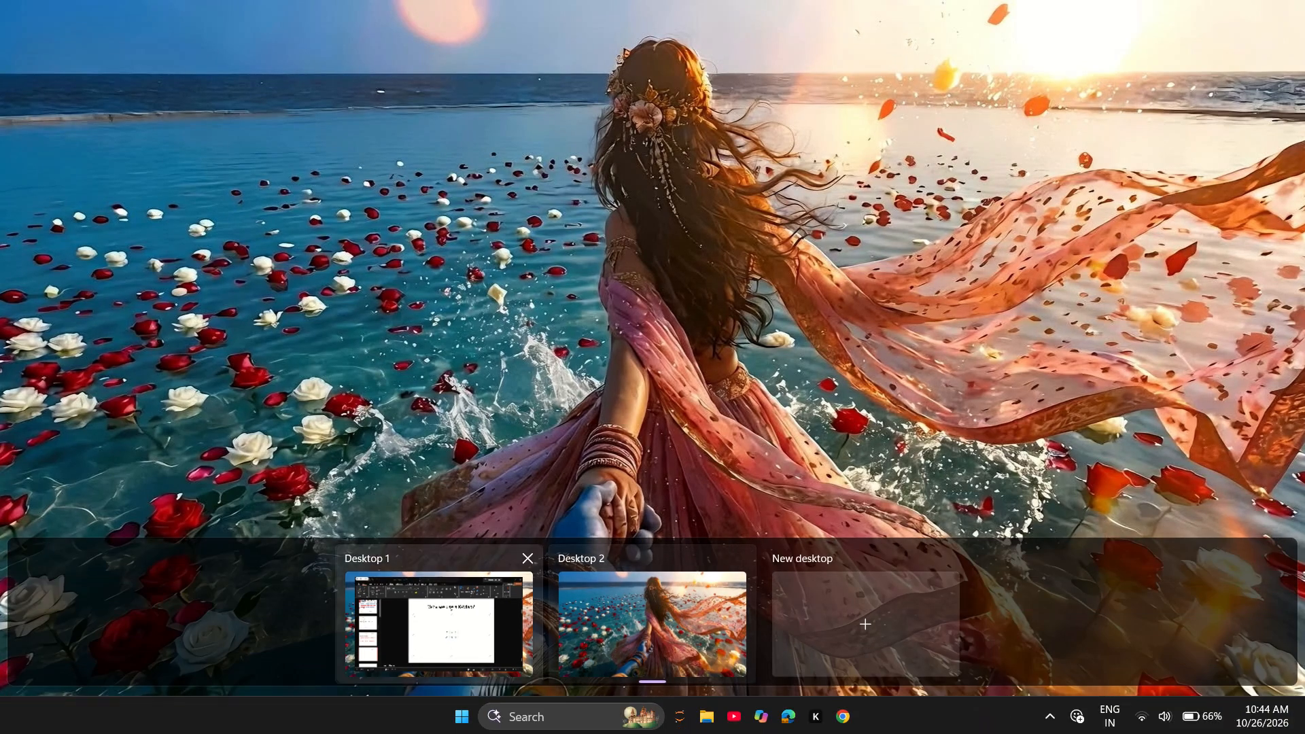
{"action": "left_click", "coordinate": [451, 673]}
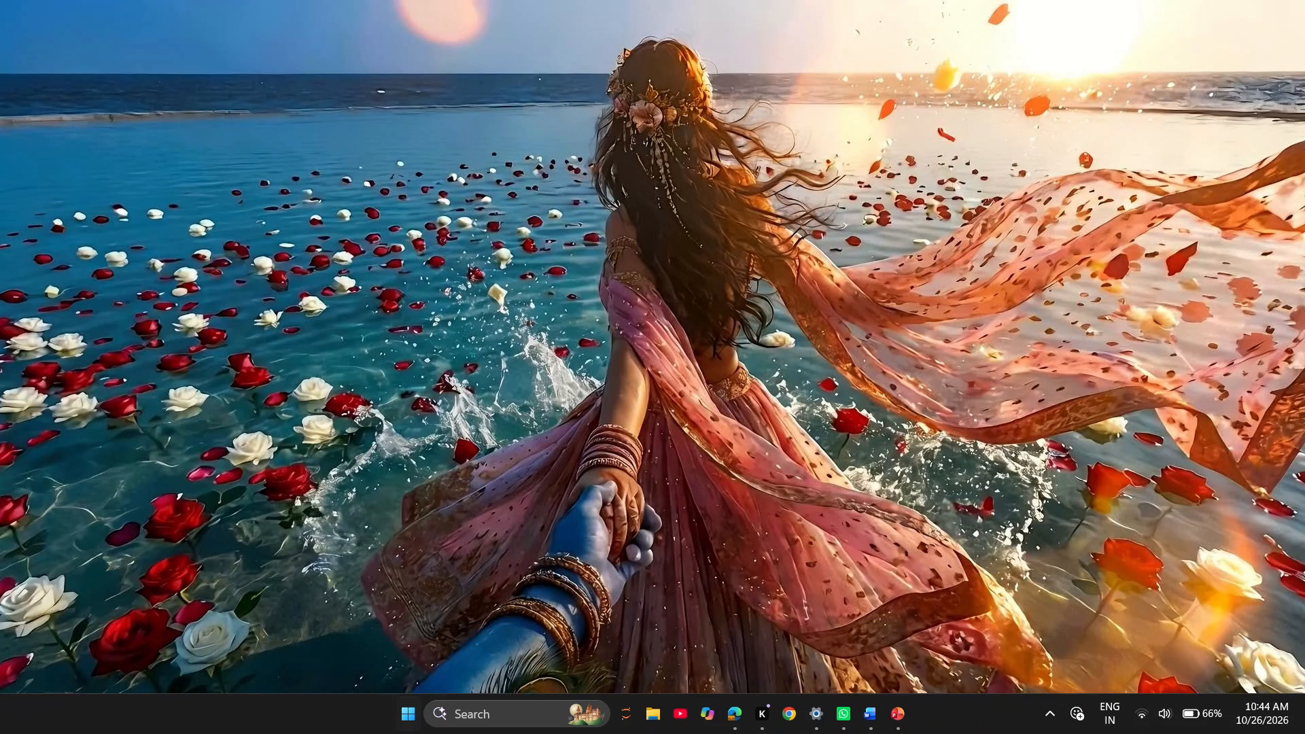
{"action": "left_click", "coordinate": [491, 701]}
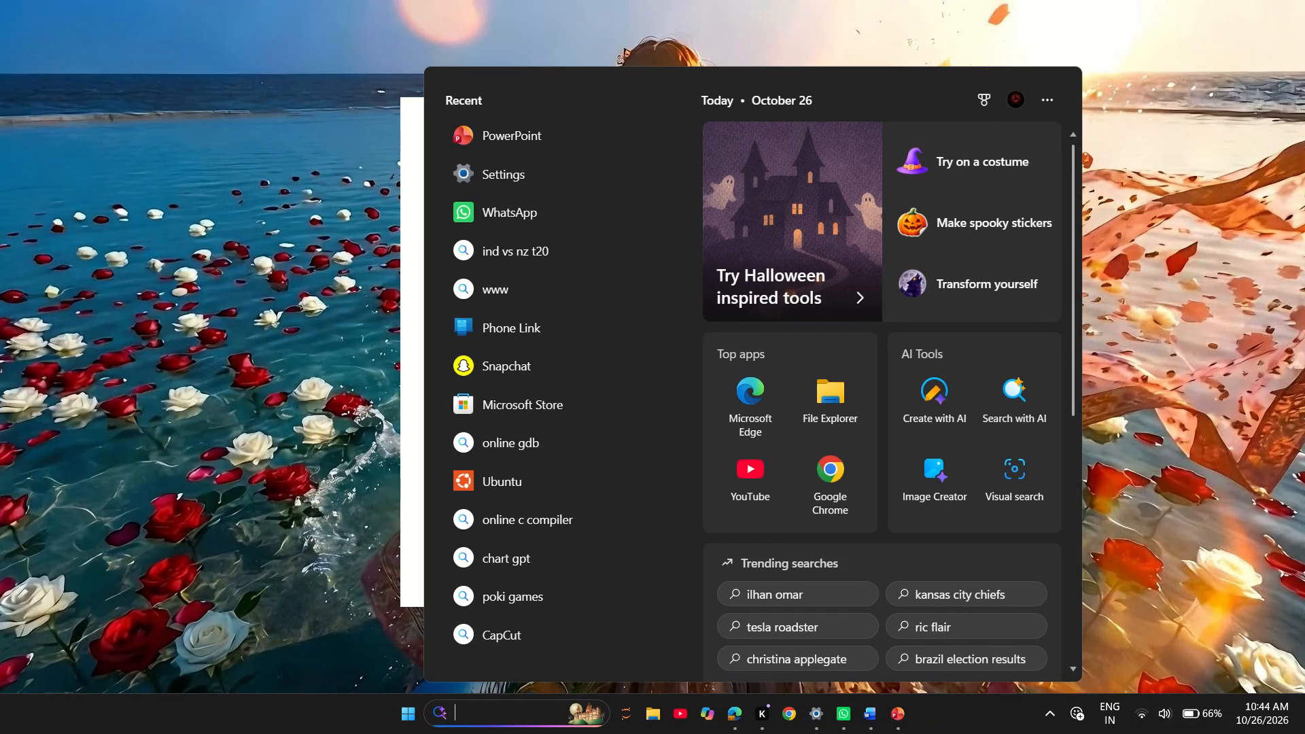